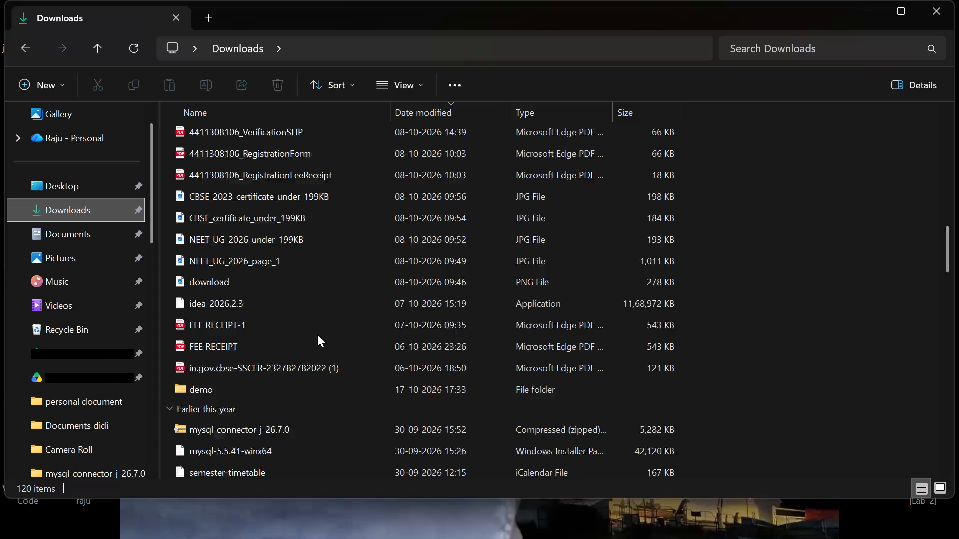
Open the Social_Internship_Report_Same_Format PDF from the Downloads folder, check its contents, and close the browser window.
{"action": "scroll", "coordinate": [317, 334], "scroll_direction": "down", "scroll_amount": 13}
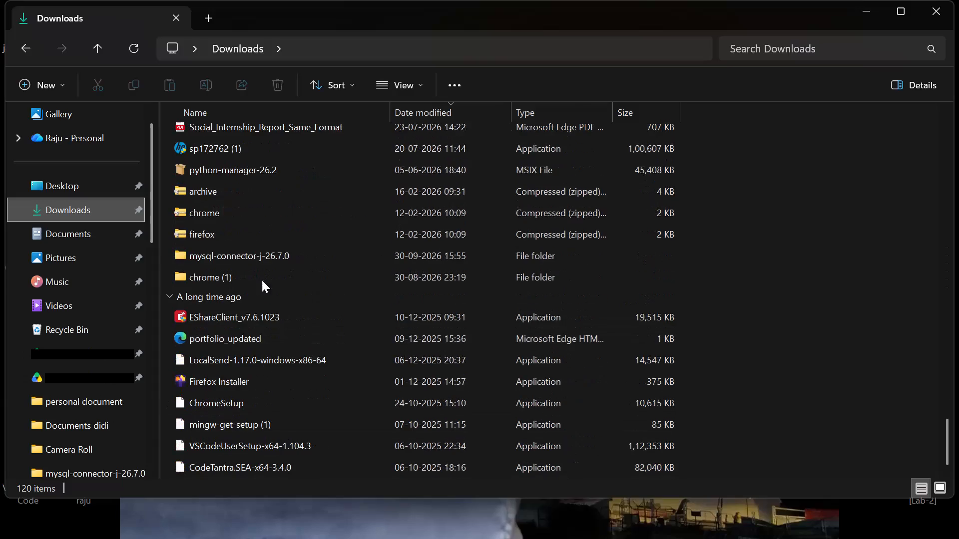
{"action": "scroll", "coordinate": [271, 253], "scroll_direction": "up", "scroll_amount": 1}
{"action": "double_click", "coordinate": [288, 182]}
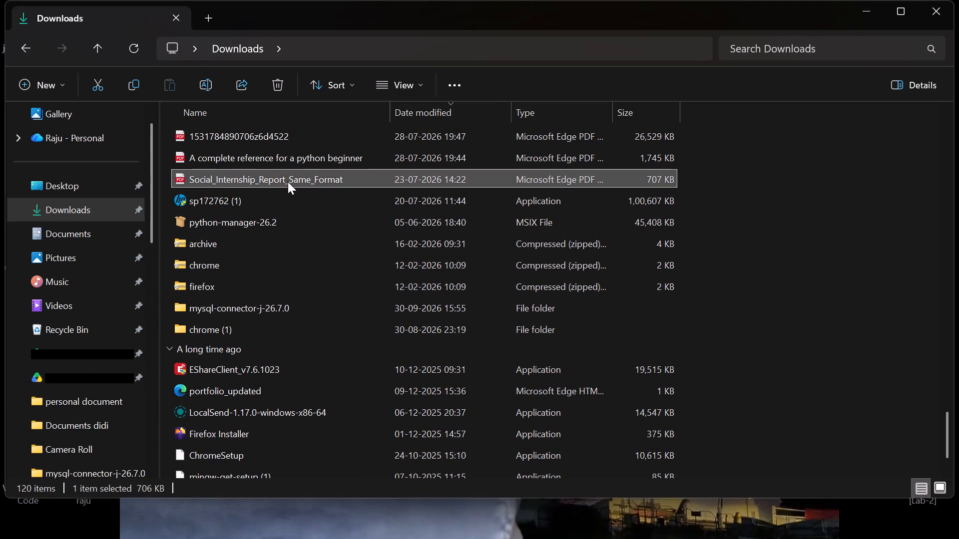
{"action": "scroll", "coordinate": [427, 216], "scroll_direction": "up", "scroll_amount": 15}
{"action": "scroll", "coordinate": [427, 216], "scroll_direction": "down", "scroll_amount": 4}
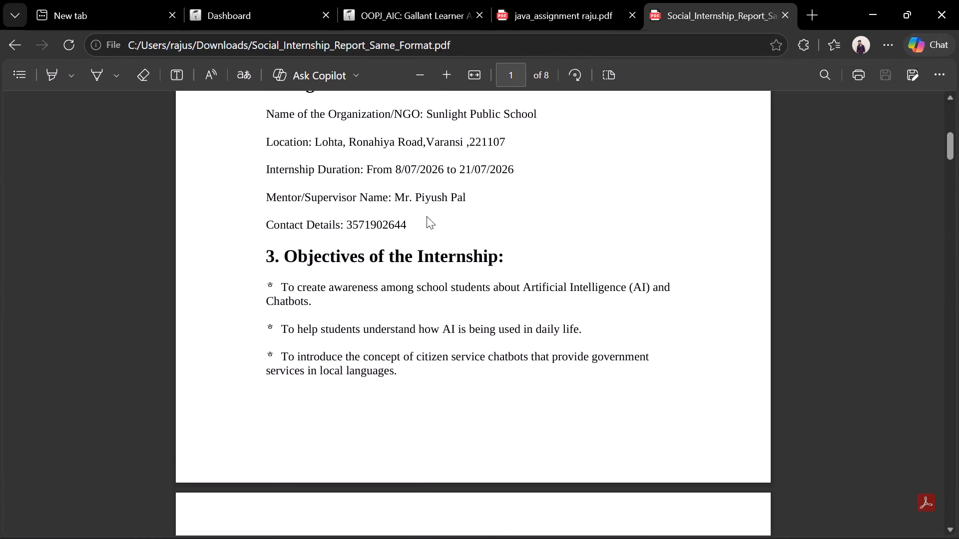
{"action": "left_click", "coordinate": [935, 7]}
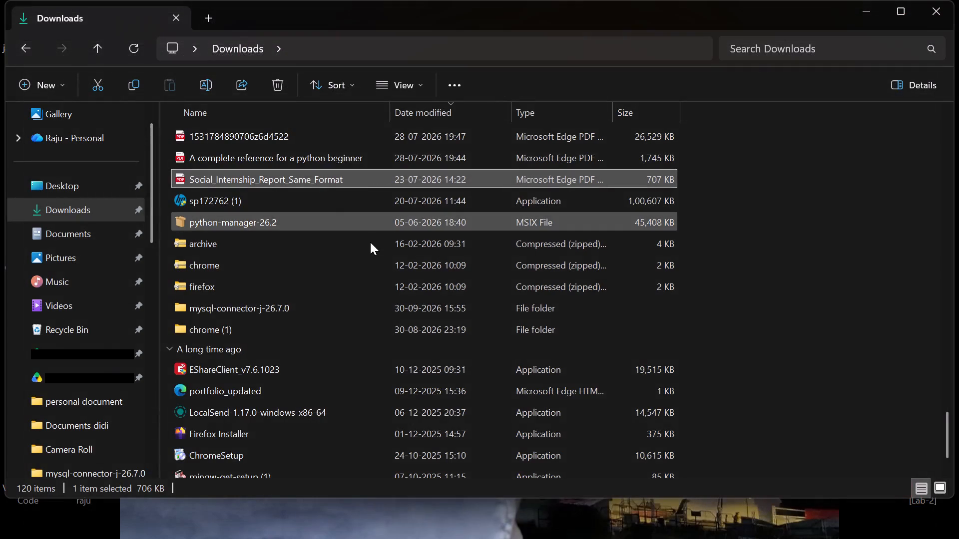
Look through the older files in the Downloads folder, around the earlier-this-year and long-time-ago groups.
{"action": "scroll", "coordinate": [312, 348], "scroll_direction": "down", "scroll_amount": 2}
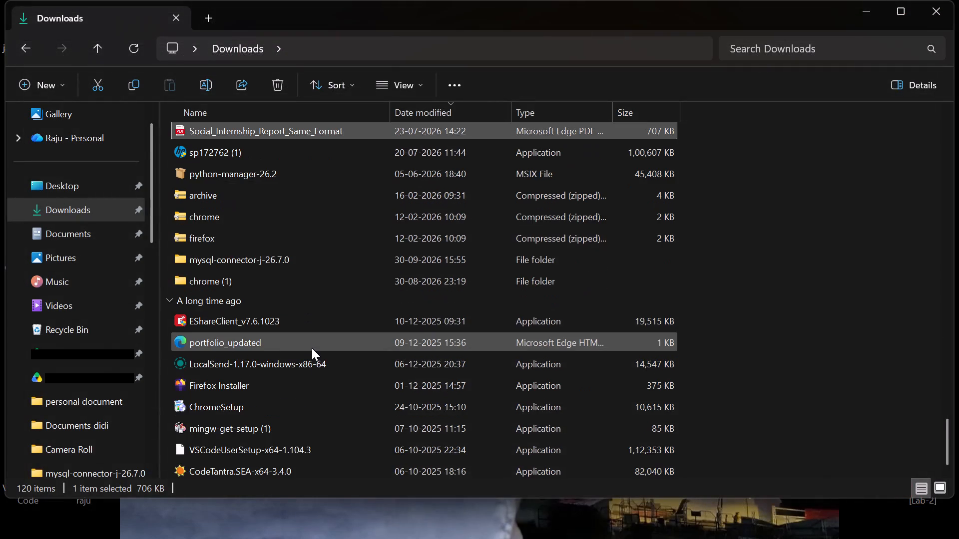
{"action": "scroll", "coordinate": [312, 348], "scroll_direction": "down", "scroll_amount": 1}
{"action": "scroll", "coordinate": [312, 348], "scroll_direction": "up", "scroll_amount": 1}
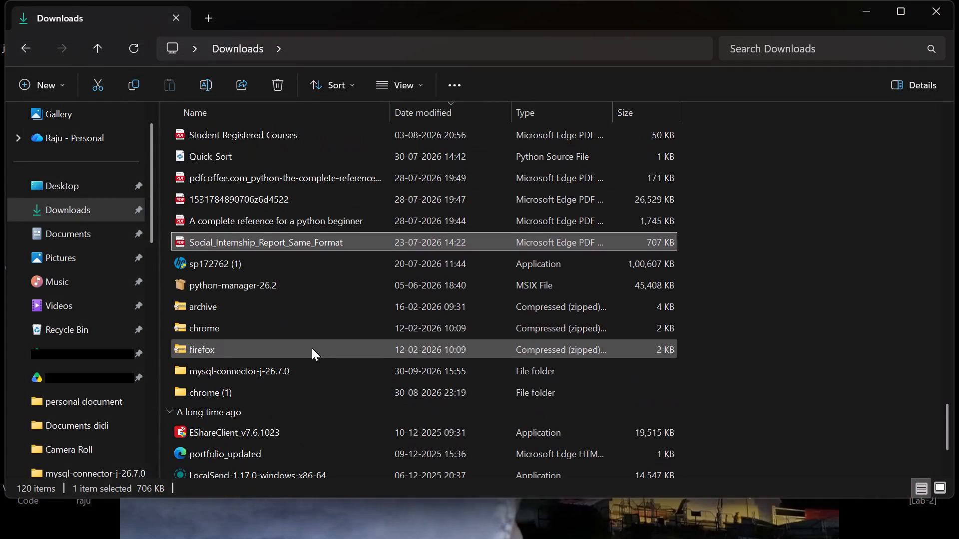
Reopen the Social_Internship_Report_Same_Format PDF from the Downloads folder and look back through its pages, from the photos to the report text.
{"action": "double_click", "coordinate": [298, 238]}
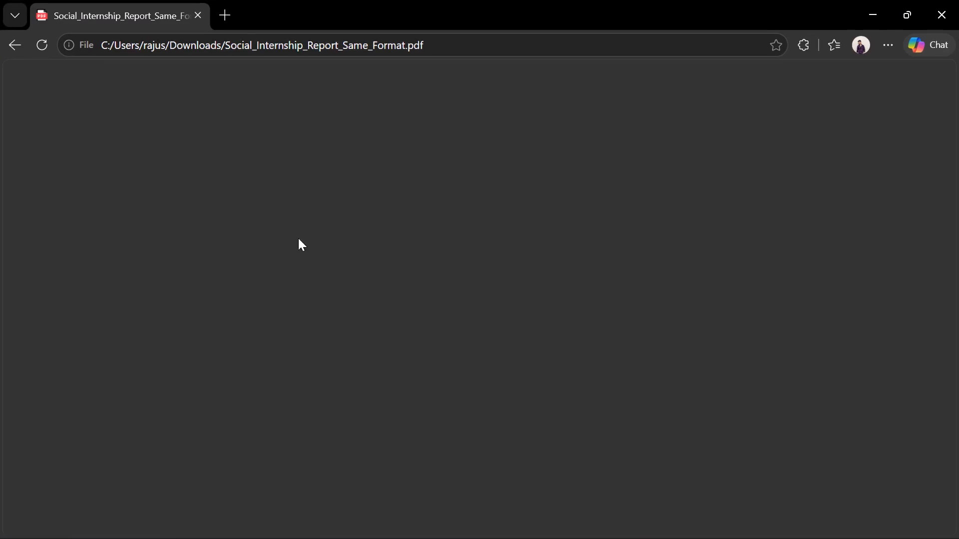
{"action": "scroll", "coordinate": [419, 320], "scroll_direction": "down", "scroll_amount": 20}
{"action": "scroll", "coordinate": [419, 320], "scroll_direction": "down", "scroll_amount": 4}
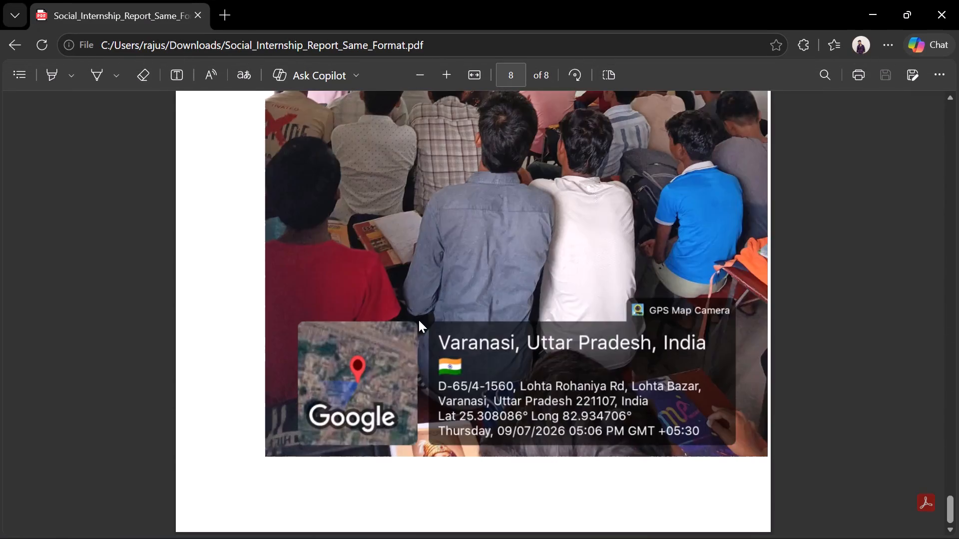
{"action": "scroll", "coordinate": [419, 320], "scroll_direction": "up", "scroll_amount": 4}
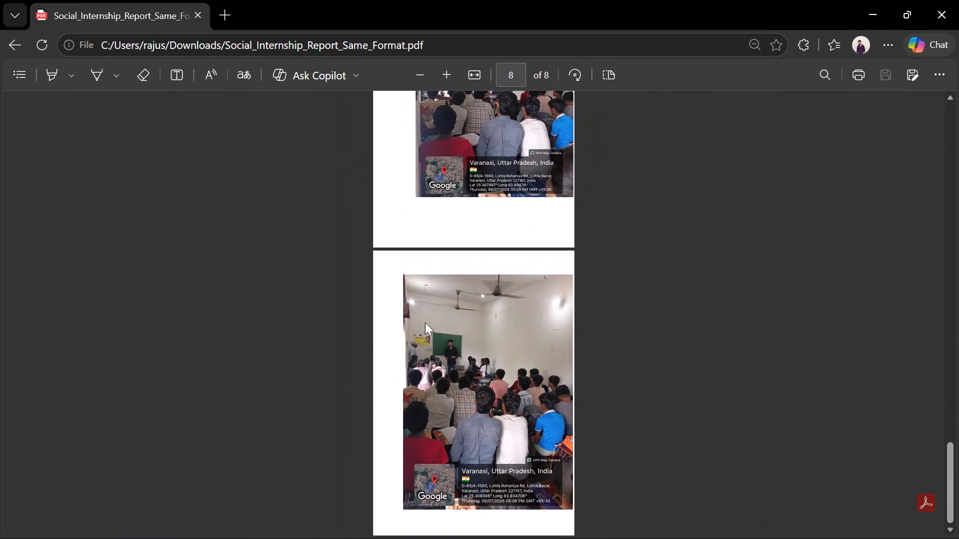
{"action": "scroll", "coordinate": [455, 338], "scroll_direction": "up", "scroll_amount": 13}
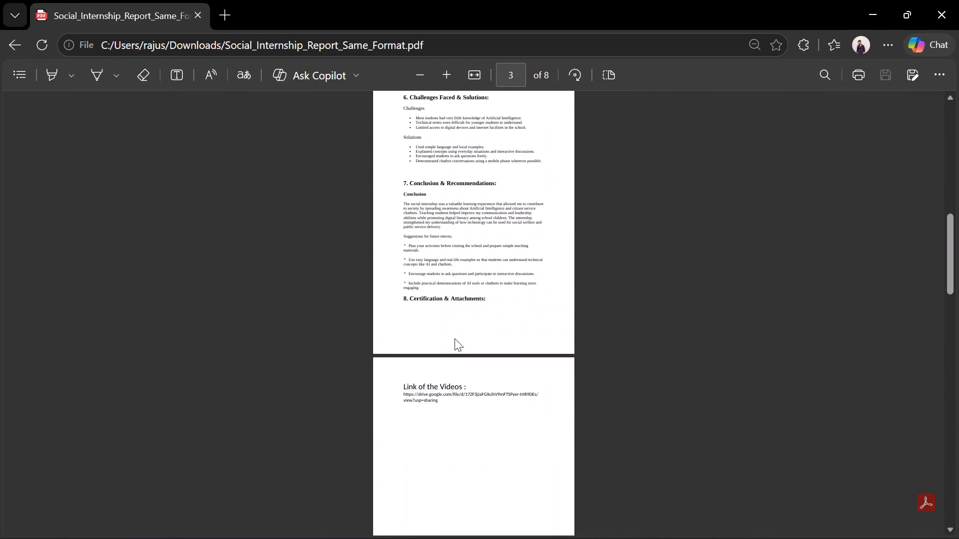
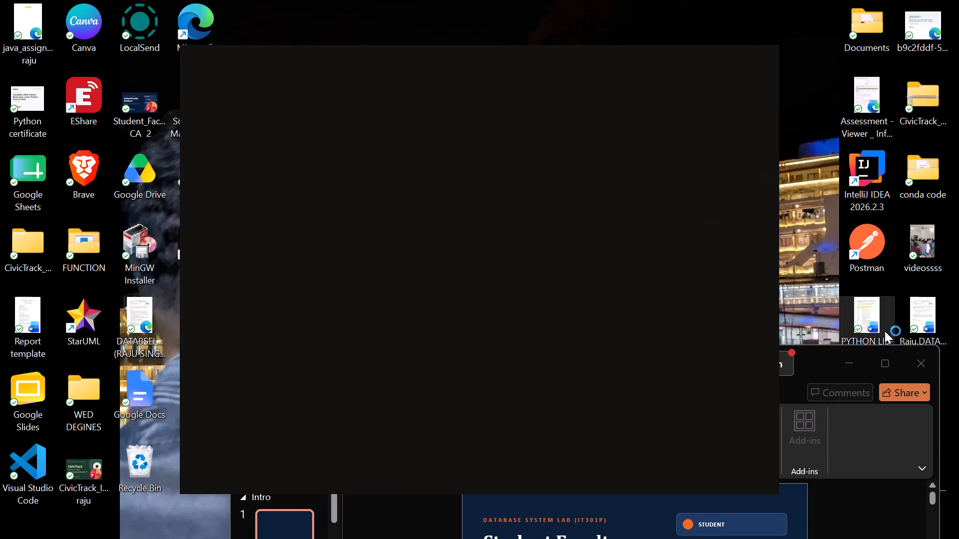
Maximize the Student_Faculty_Database_Lab CA 2 presentation window and minimize it to get back to the Social Internship presentation.
{"action": "left_click", "coordinate": [879, 360]}
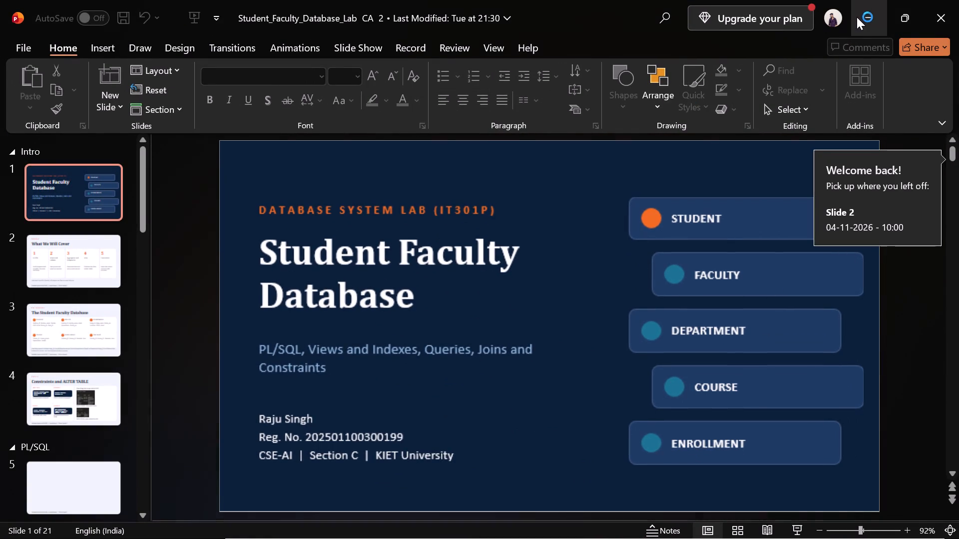
{"action": "left_click", "coordinate": [859, 17]}
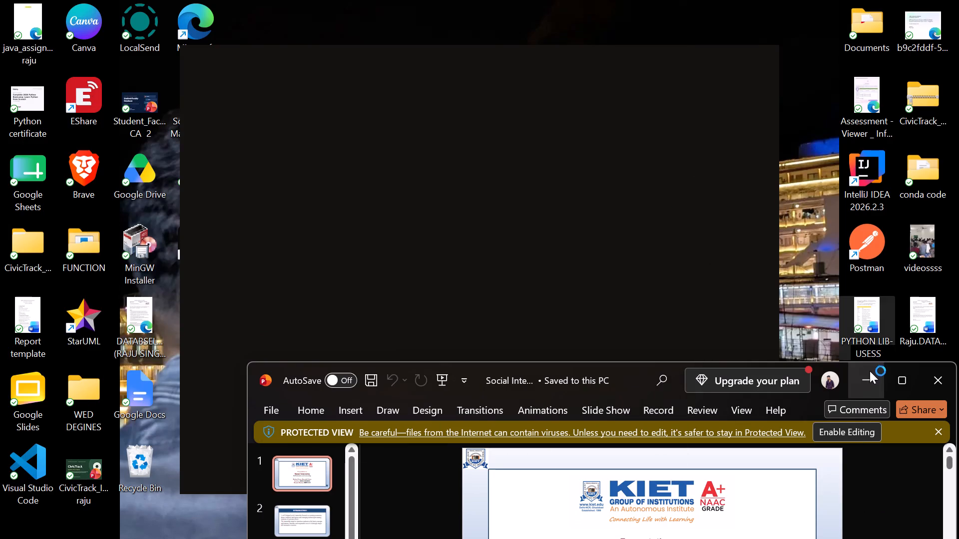
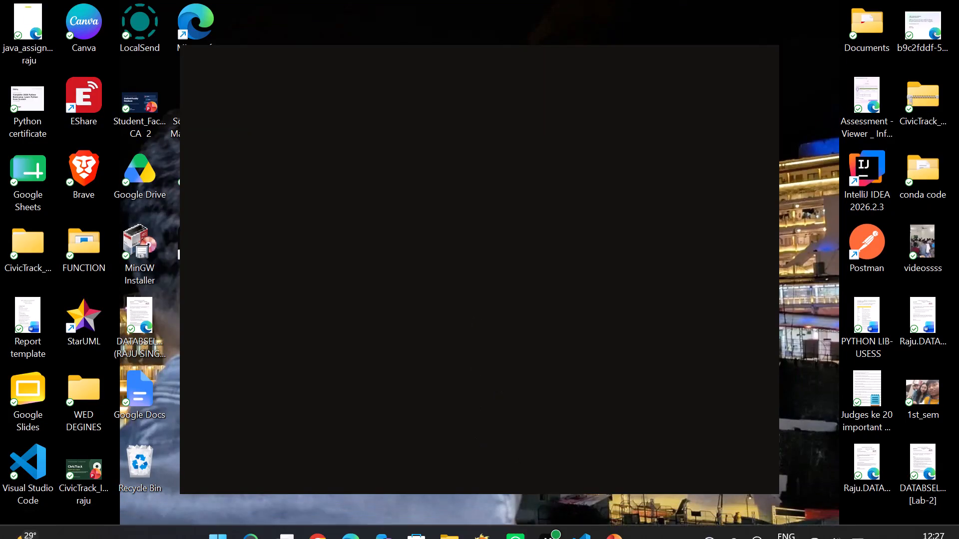
Close the open Student_Faculty_Database presentation.
{"action": "left_click", "coordinate": [619, 532]}
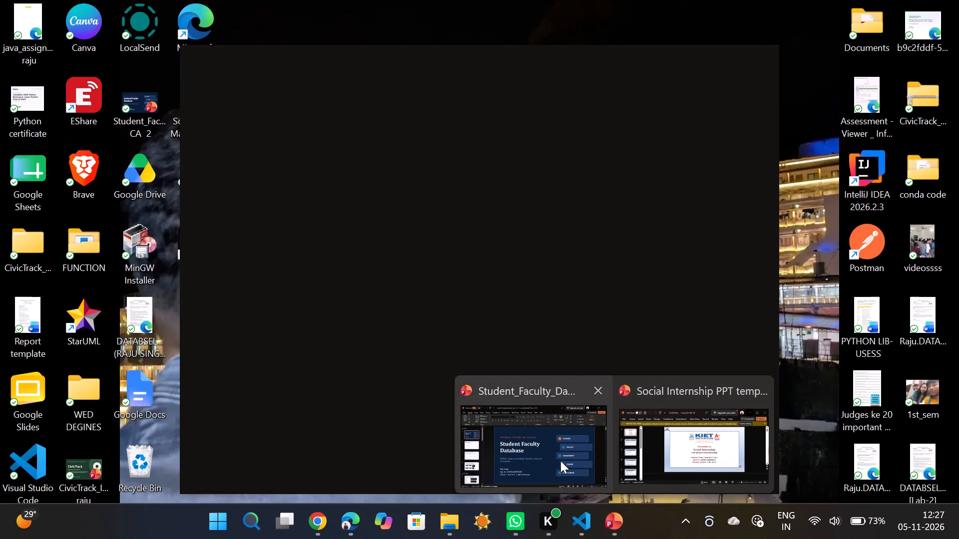
{"action": "left_click", "coordinate": [601, 395]}
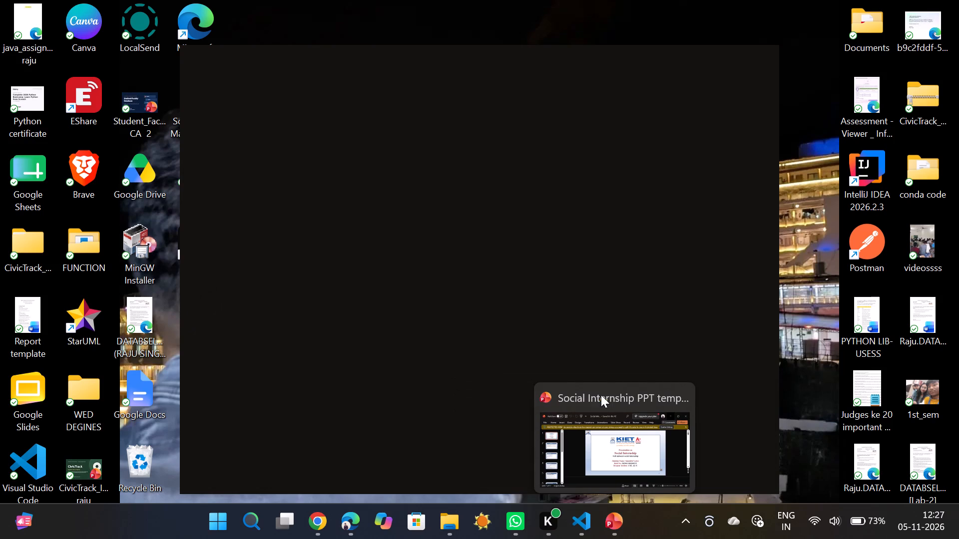
Bring up the Social Internship PPT template presentation, maximize its window, and enable editing.
{"action": "left_click", "coordinate": [608, 416]}
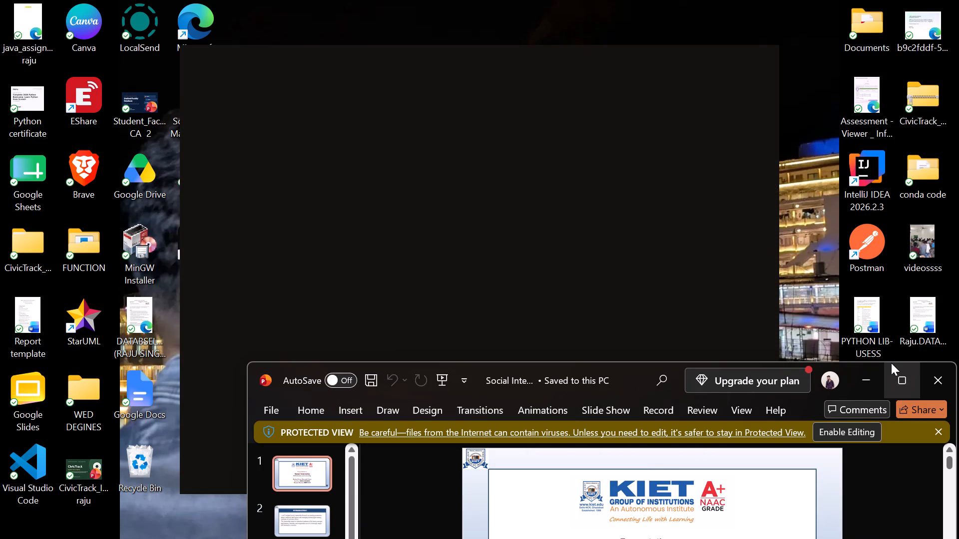
{"action": "left_click", "coordinate": [889, 371]}
{"action": "left_click", "coordinate": [899, 378]}
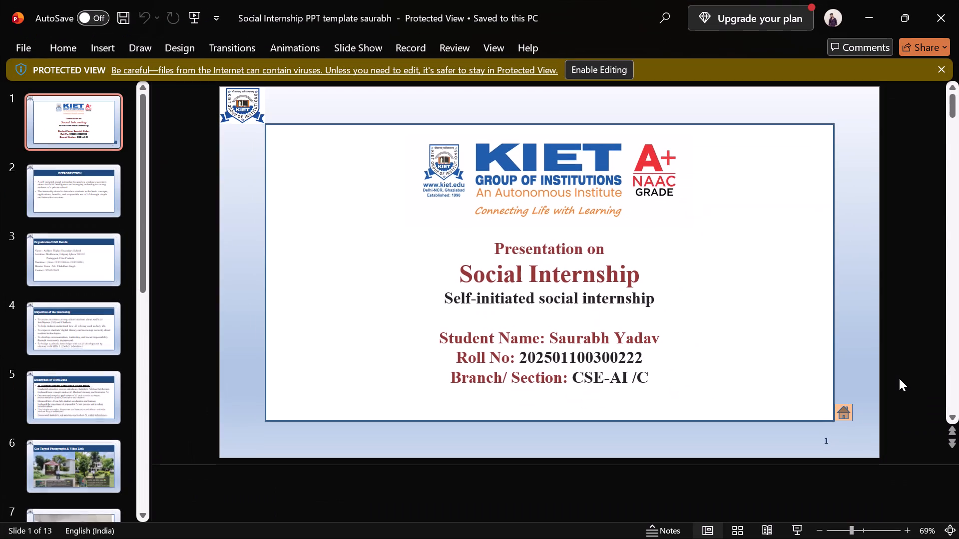
{"action": "left_click", "coordinate": [615, 72]}
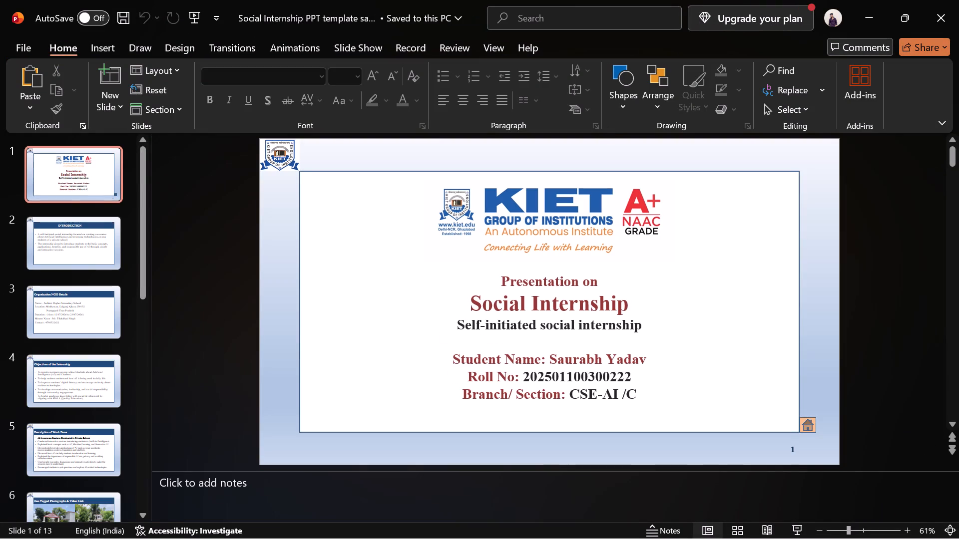
Replace the student name on the title slide with the new presenter's name.
{"action": "left_click", "coordinate": [647, 360]}
{"action": "left_click", "coordinate": [638, 360]}
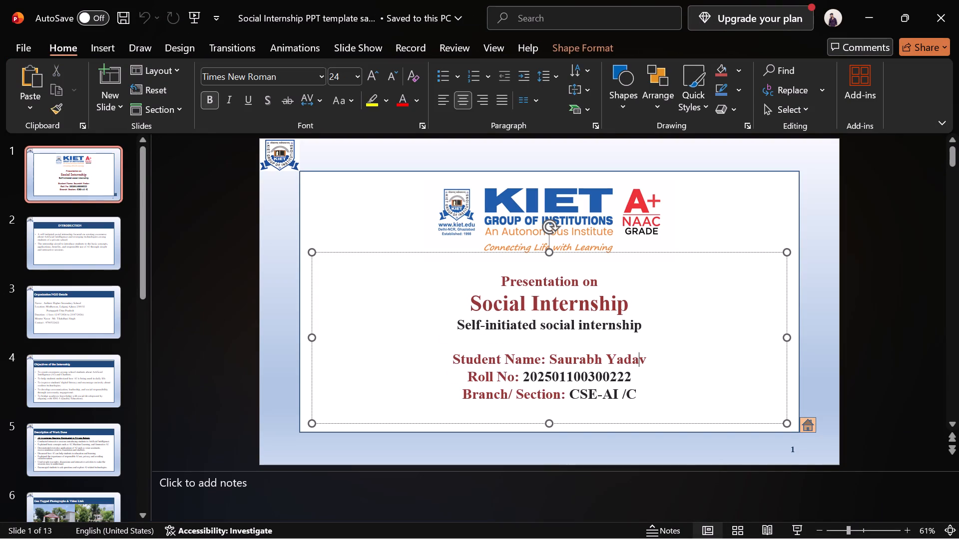
{"action": "key", "text": "Right"}
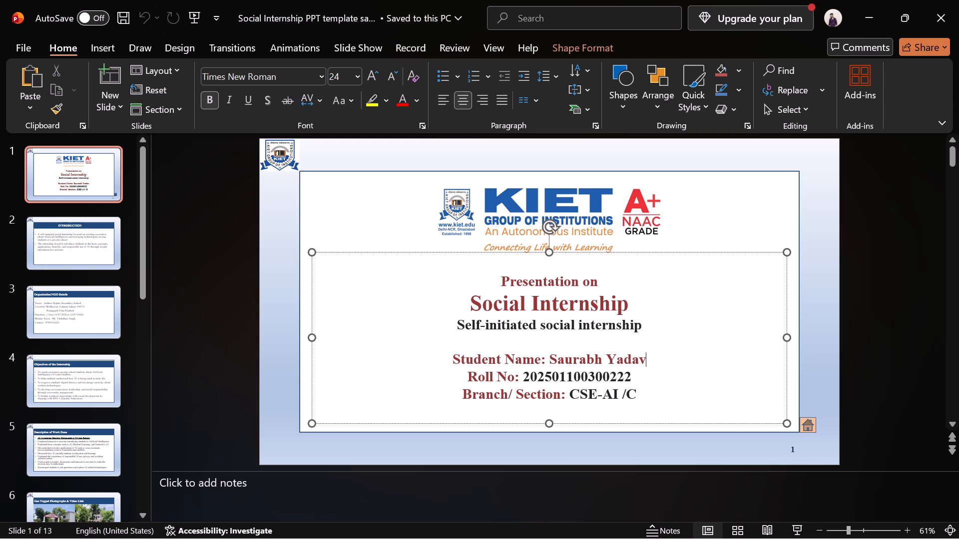
{"action": "key", "text": "ctrl+BackSpace"}
{"action": "key", "text": "ctrl+BackSpace"}
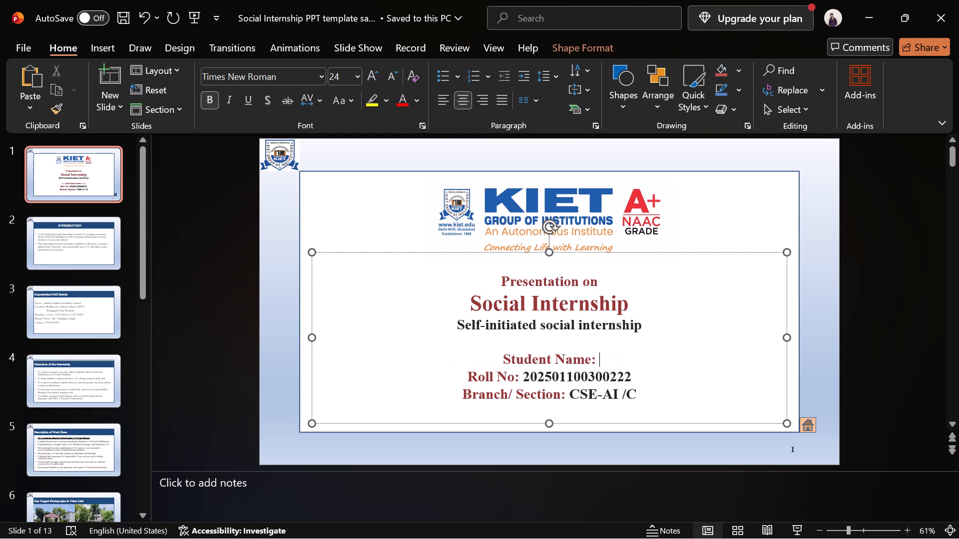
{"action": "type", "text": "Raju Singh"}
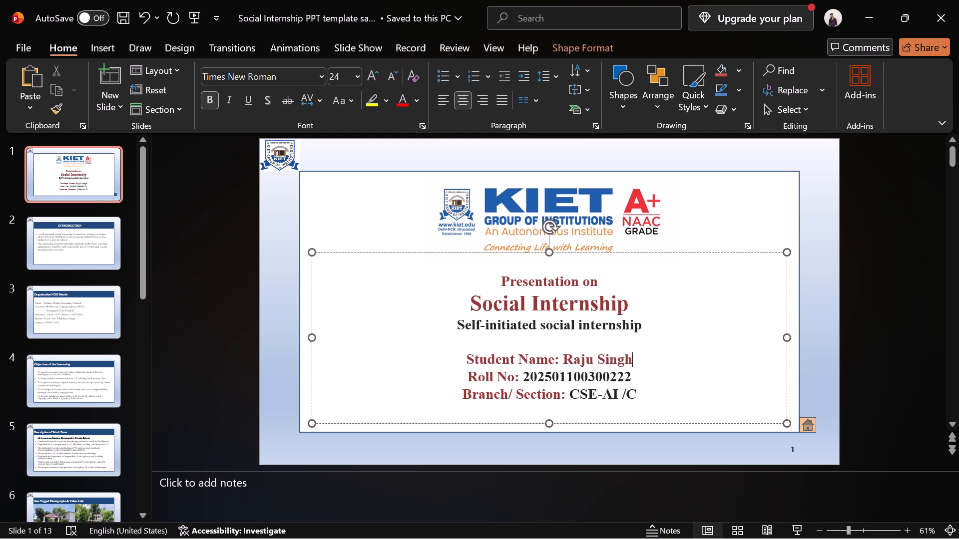
Replace the last three digits of the title slide's roll number with those of the new presenter.
{"action": "left_click", "coordinate": [632, 377]}
{"action": "key", "text": "BackSpace"}
{"action": "key", "text": "BackSpace"}
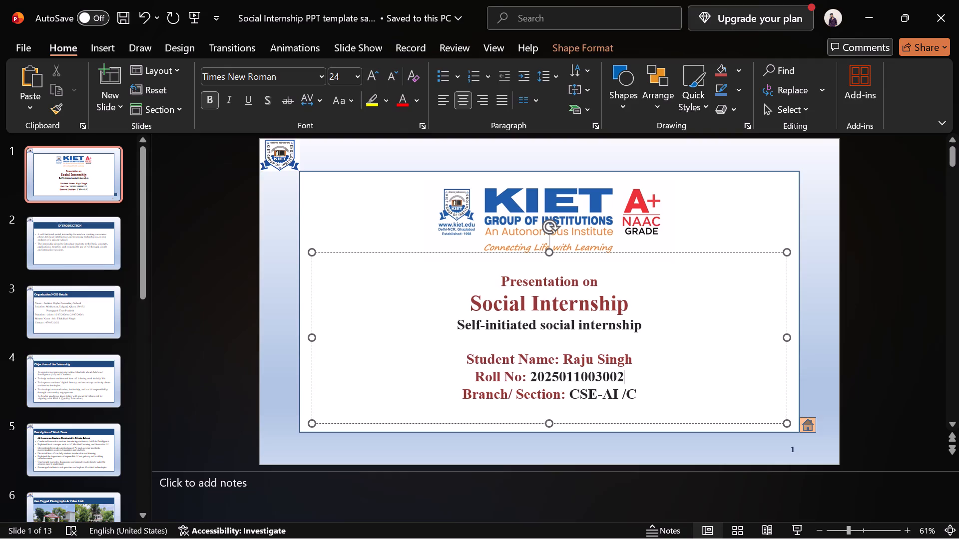
{"action": "key", "text": "BackSpace"}
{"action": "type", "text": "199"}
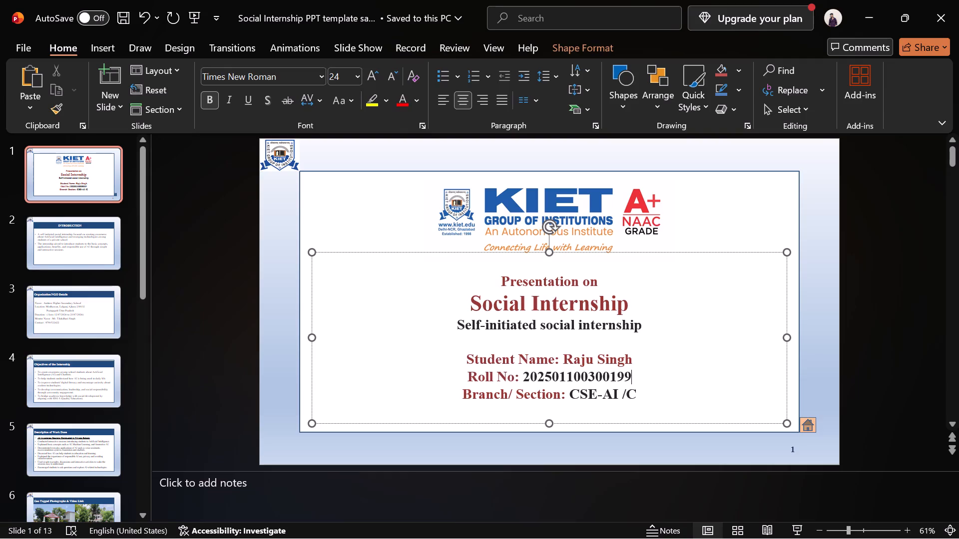
Replace the two-line location on the Organization/NGO Details slide with the locality Lohta Bazar.
{"action": "left_click", "coordinate": [77, 247]}
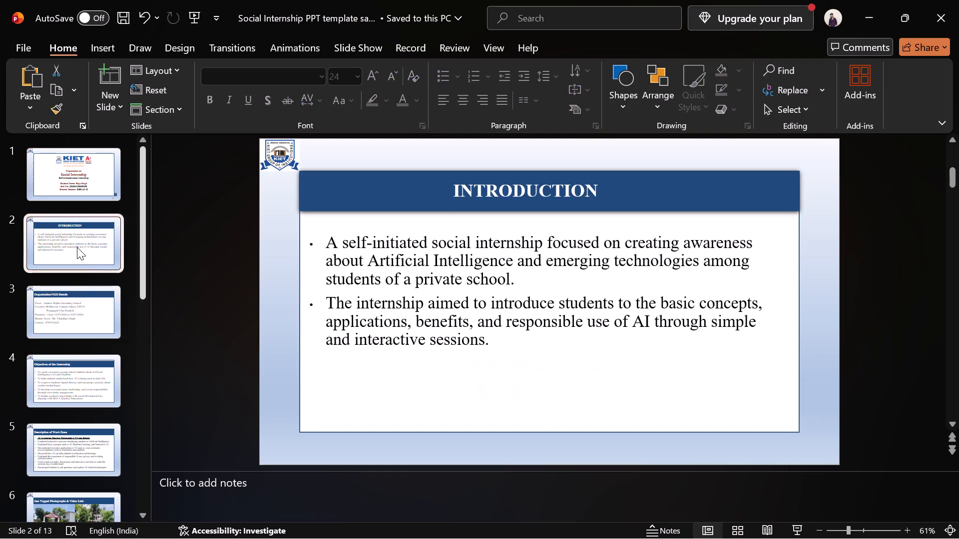
{"action": "left_click", "coordinate": [84, 312]}
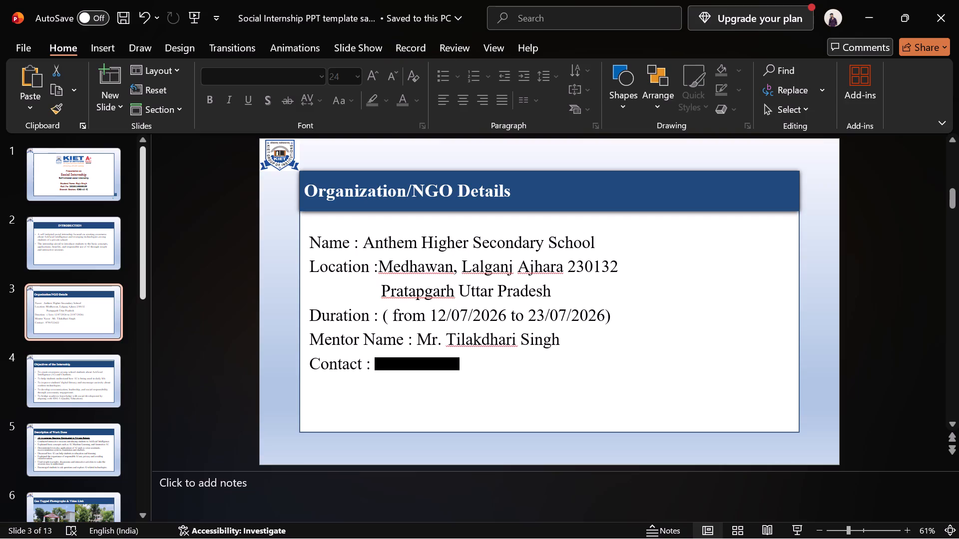
{"action": "left_click_drag", "start_coordinate": [556, 293], "coordinate": [396, 267]}
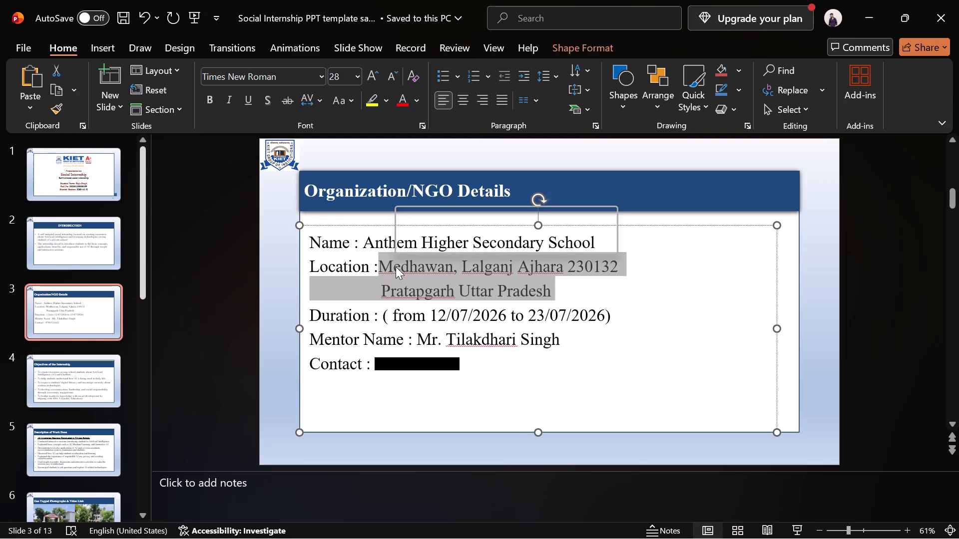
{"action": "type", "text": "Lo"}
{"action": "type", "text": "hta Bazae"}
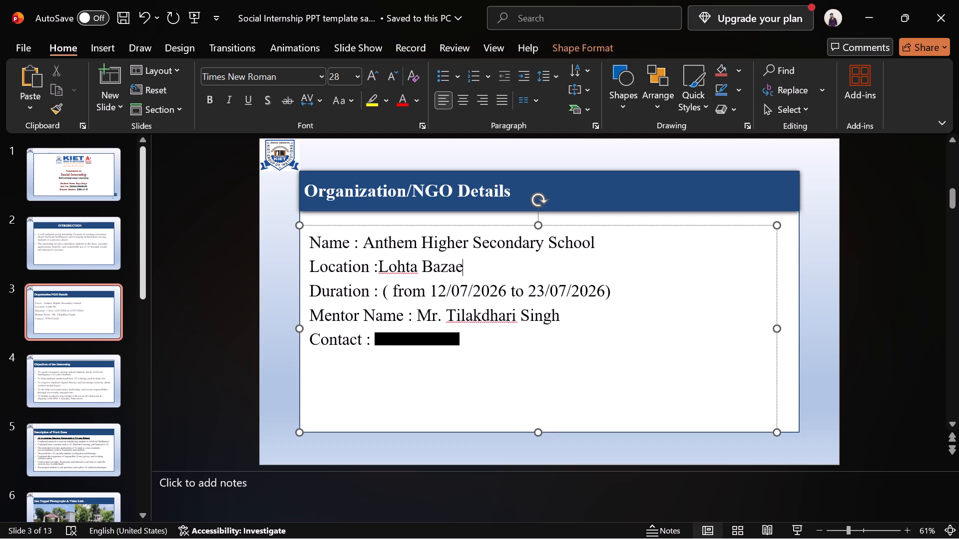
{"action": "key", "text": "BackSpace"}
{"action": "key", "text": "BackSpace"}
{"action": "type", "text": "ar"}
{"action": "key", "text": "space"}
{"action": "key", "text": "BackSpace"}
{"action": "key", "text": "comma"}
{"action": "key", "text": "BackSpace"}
Insert "Sunlight public School ," before the locality in the Location line.
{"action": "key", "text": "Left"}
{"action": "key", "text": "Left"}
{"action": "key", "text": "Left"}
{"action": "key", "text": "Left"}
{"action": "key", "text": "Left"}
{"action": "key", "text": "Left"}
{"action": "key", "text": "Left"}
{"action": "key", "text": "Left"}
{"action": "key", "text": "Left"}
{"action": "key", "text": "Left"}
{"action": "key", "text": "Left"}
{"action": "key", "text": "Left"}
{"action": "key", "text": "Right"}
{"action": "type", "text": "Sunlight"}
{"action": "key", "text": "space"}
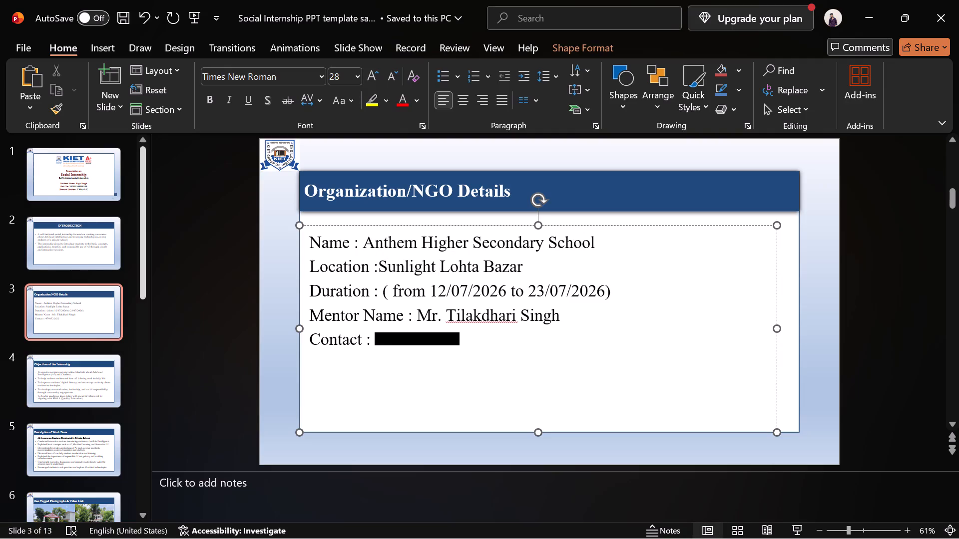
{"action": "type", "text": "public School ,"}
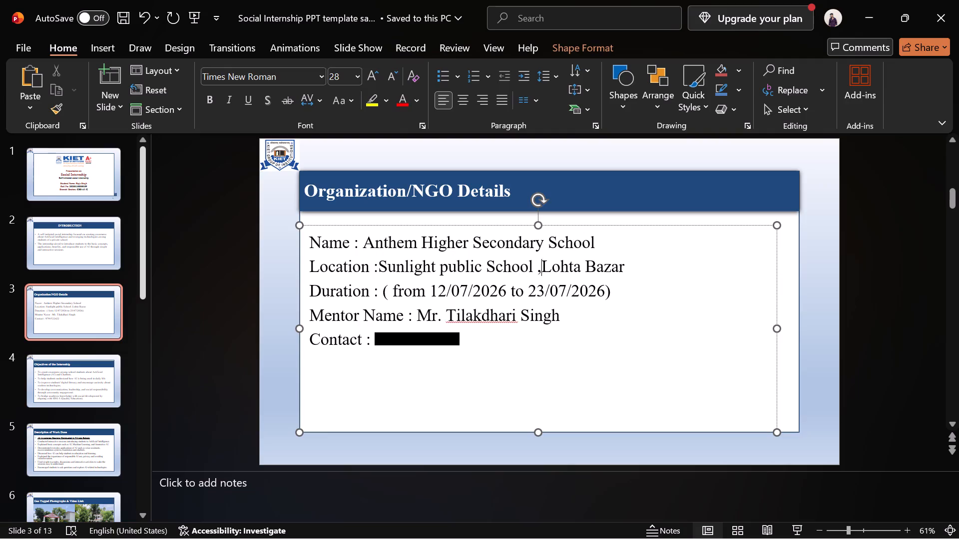
Append Varanasi and the school's postal code to the end of the Location line.
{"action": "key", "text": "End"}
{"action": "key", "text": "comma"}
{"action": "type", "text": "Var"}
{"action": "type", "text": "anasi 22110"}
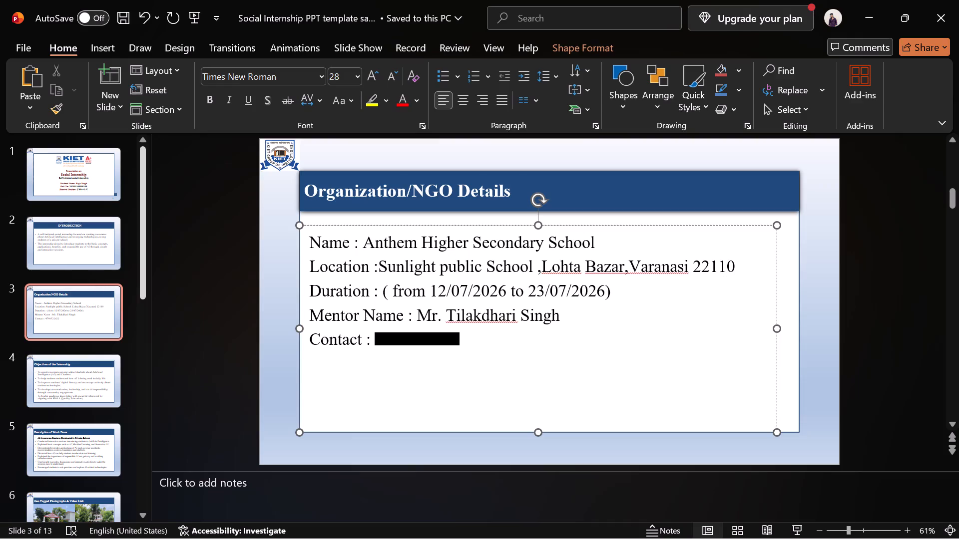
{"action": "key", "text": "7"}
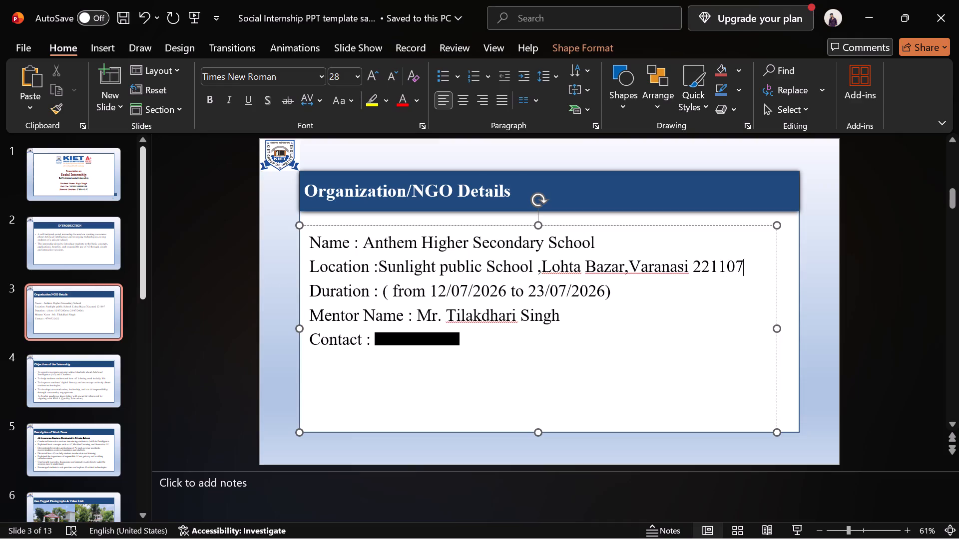
{"action": "left_click", "coordinate": [444, 288]}
{"action": "left_click", "coordinate": [449, 343]}
Delete both school photographs from the Geo Tagged Photographs & Video Link slide.
{"action": "left_click", "coordinate": [94, 388]}
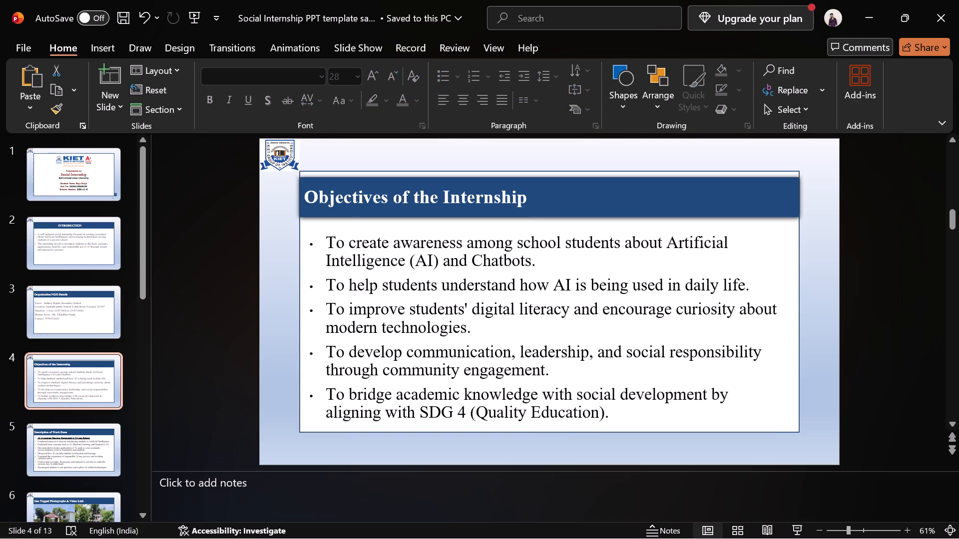
{"action": "left_click", "coordinate": [94, 446]}
{"action": "scroll", "coordinate": [94, 446], "scroll_direction": "down", "scroll_amount": 4}
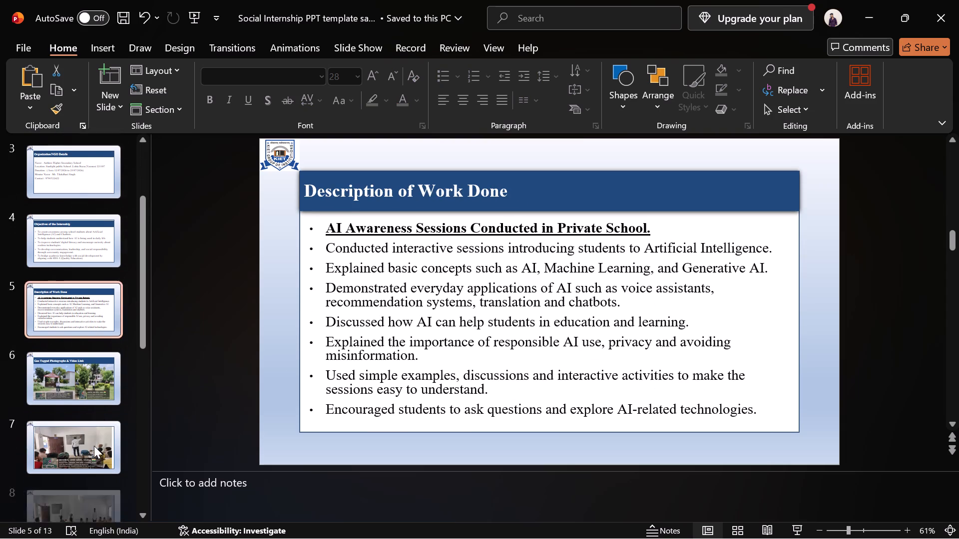
{"action": "left_click", "coordinate": [87, 351]}
{"action": "left_click", "coordinate": [457, 297]}
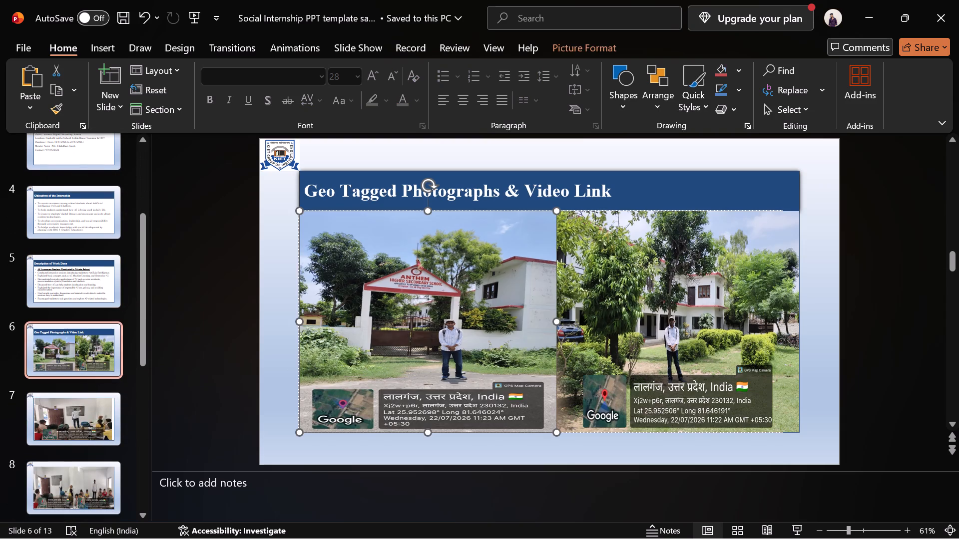
{"action": "key", "text": "Delete"}
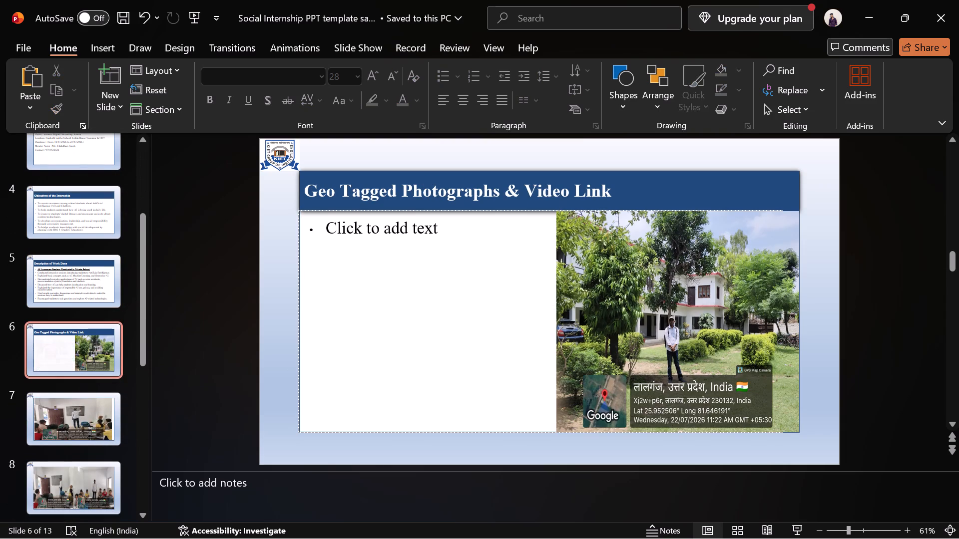
{"action": "left_click", "coordinate": [613, 299]}
{"action": "key", "text": "Delete"}
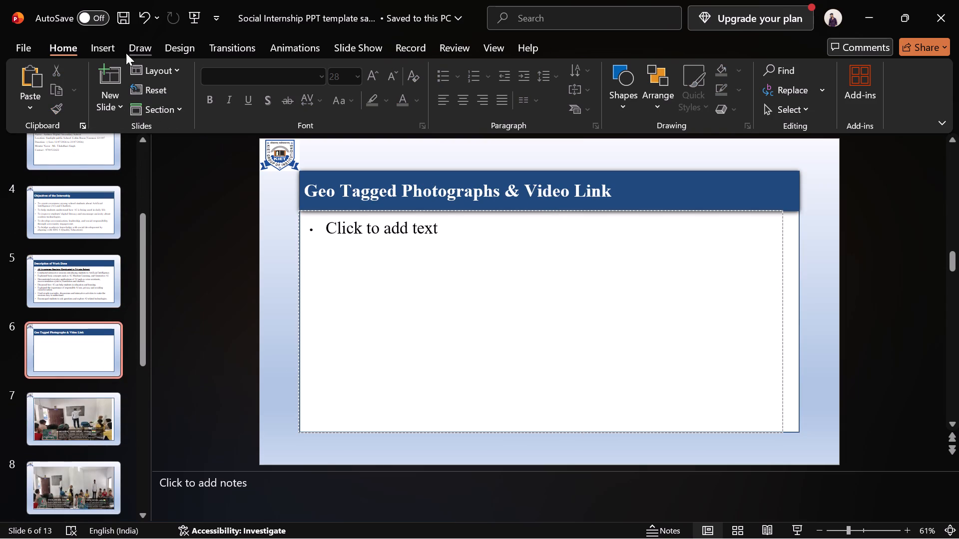
Start inserting a picture on the emptied Geo Tagged Photographs & Video Link slide.
{"action": "left_click", "coordinate": [103, 44]}
{"action": "left_click", "coordinate": [117, 104]}
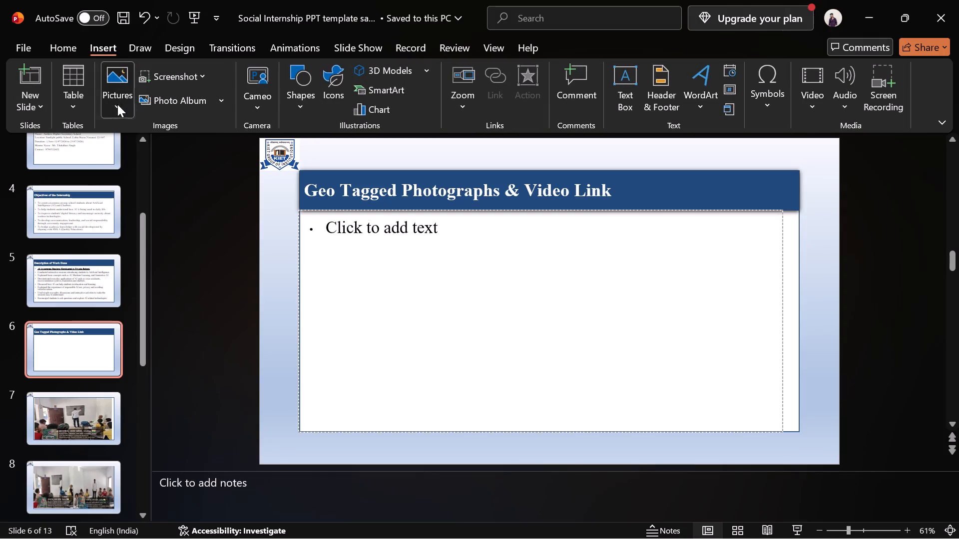
Insert the classroom photo WhatsApp Image 2026-07-16 at 3.52.43 PM (1) from the OneDrive Pictures folder onto the Geo Tagged Photographs slide.
{"action": "left_click", "coordinate": [165, 157]}
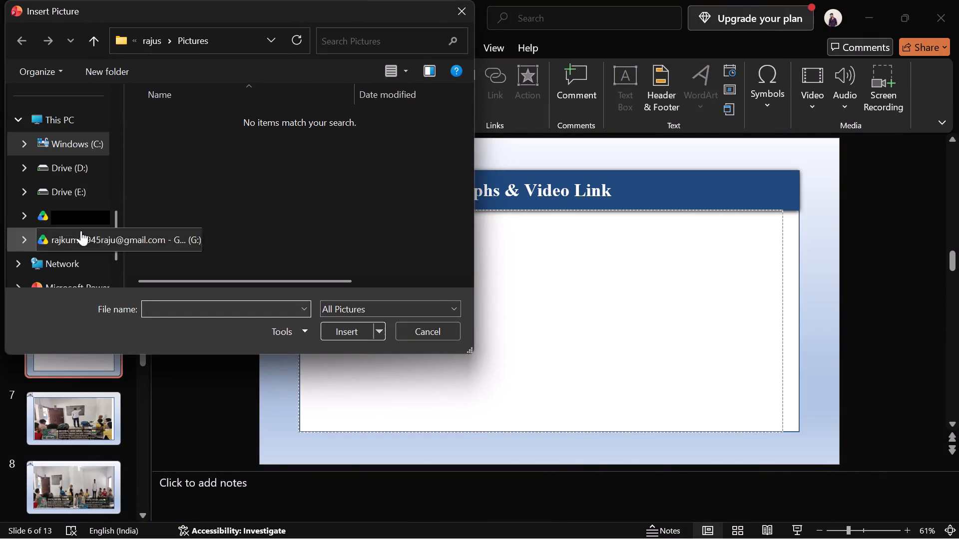
{"action": "scroll", "coordinate": [81, 231], "scroll_direction": "down", "scroll_amount": 2}
{"action": "scroll", "coordinate": [65, 159], "scroll_direction": "up", "scroll_amount": 3}
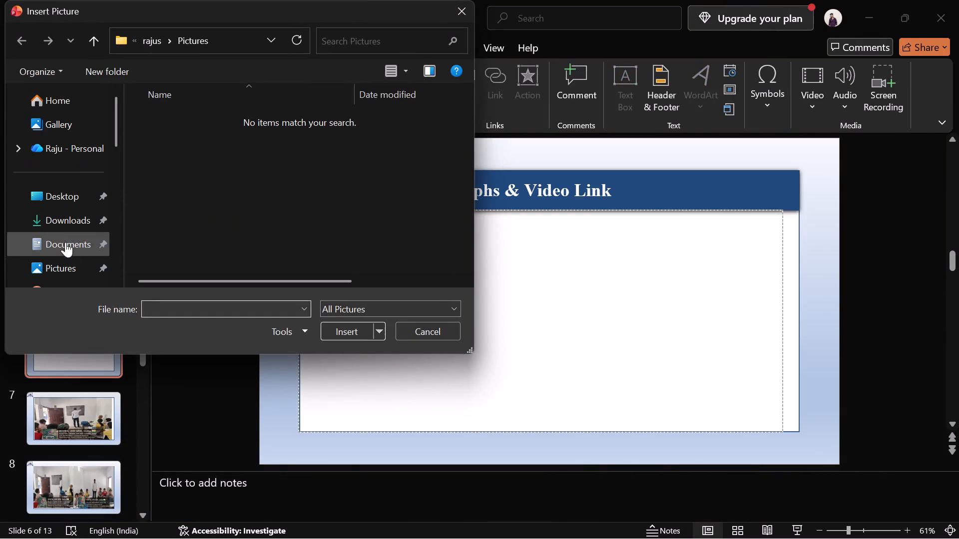
{"action": "left_click", "coordinate": [64, 260]}
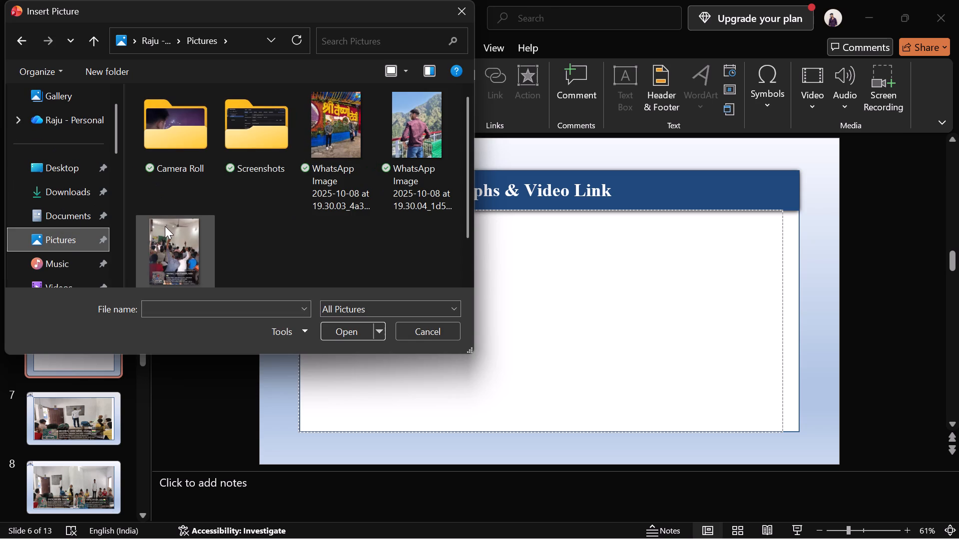
{"action": "scroll", "coordinate": [165, 226], "scroll_direction": "down", "scroll_amount": 1}
{"action": "scroll", "coordinate": [302, 213], "scroll_direction": "up", "scroll_amount": 1}
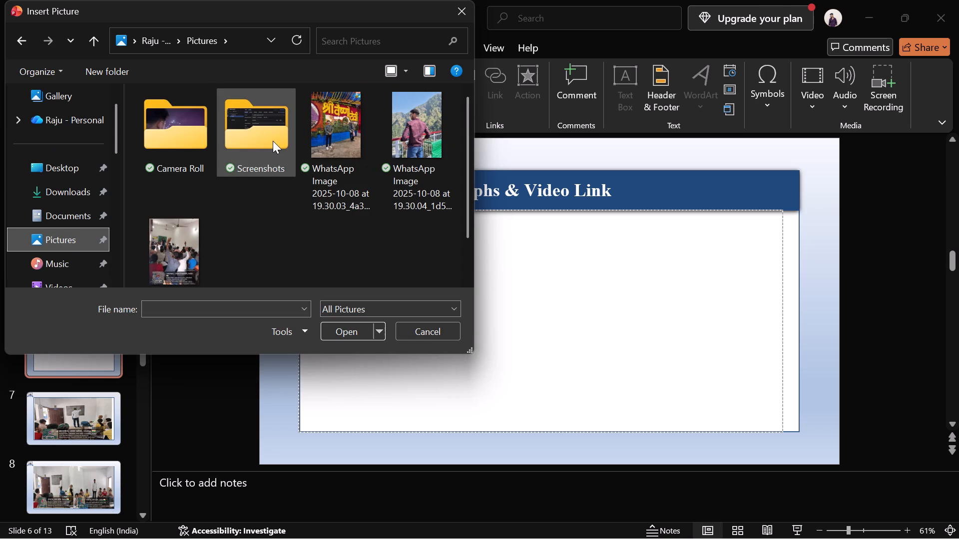
{"action": "double_click", "coordinate": [173, 138]}
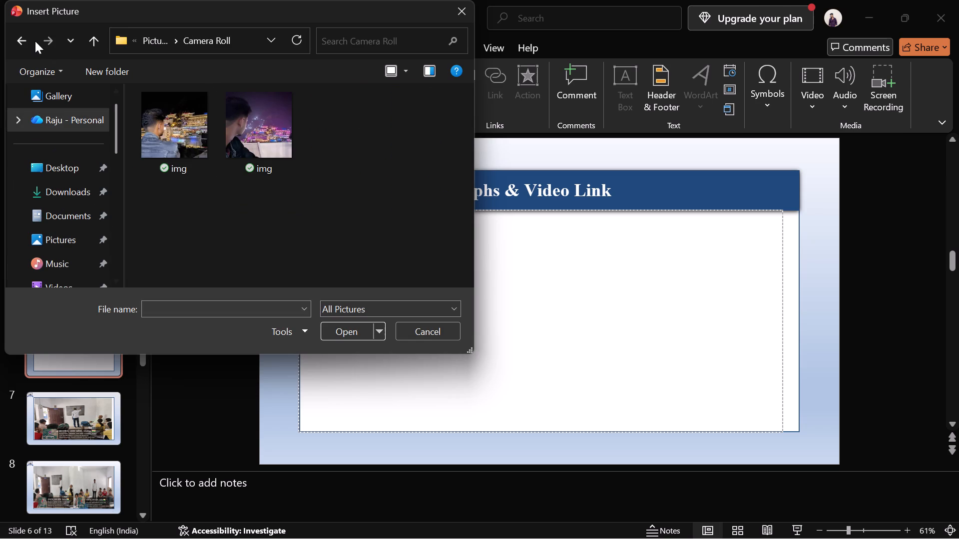
{"action": "left_click", "coordinate": [22, 38]}
{"action": "double_click", "coordinate": [240, 122]}
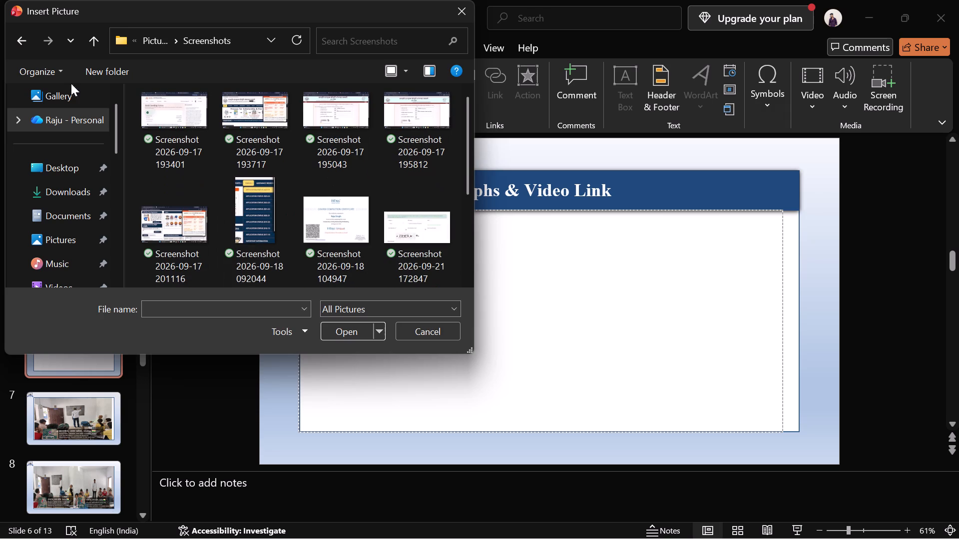
{"action": "left_click", "coordinate": [24, 46]}
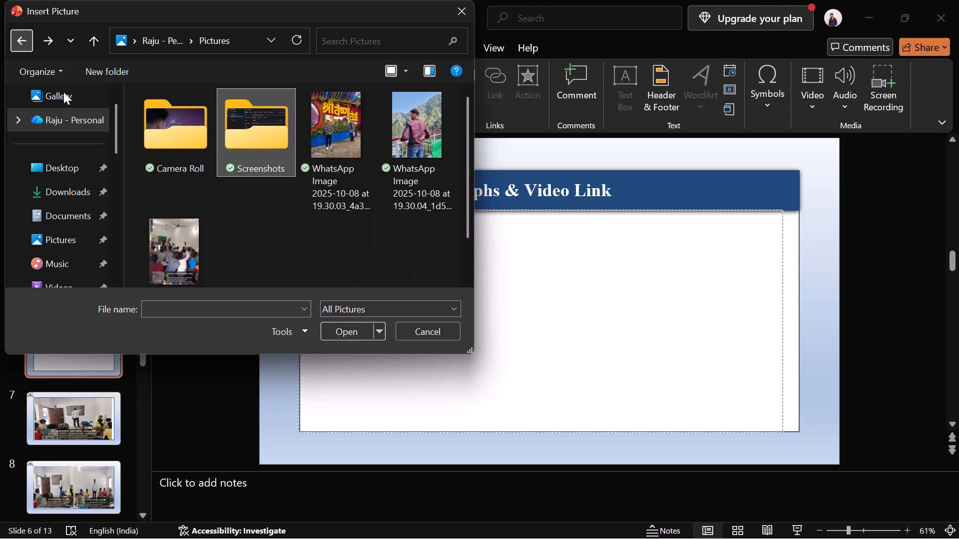
{"action": "scroll", "coordinate": [304, 229], "scroll_direction": "down", "scroll_amount": 2}
{"action": "left_click", "coordinate": [166, 194]}
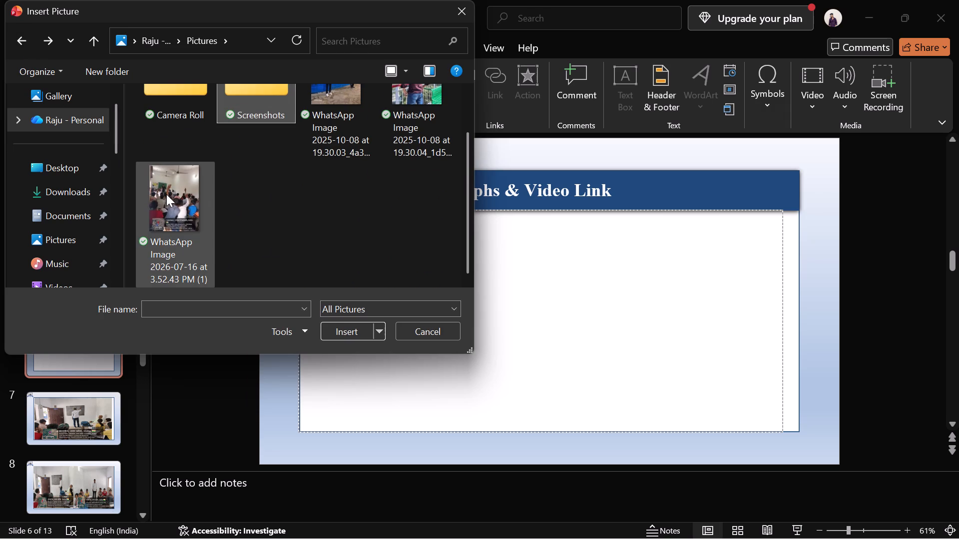
{"action": "left_click", "coordinate": [349, 332]}
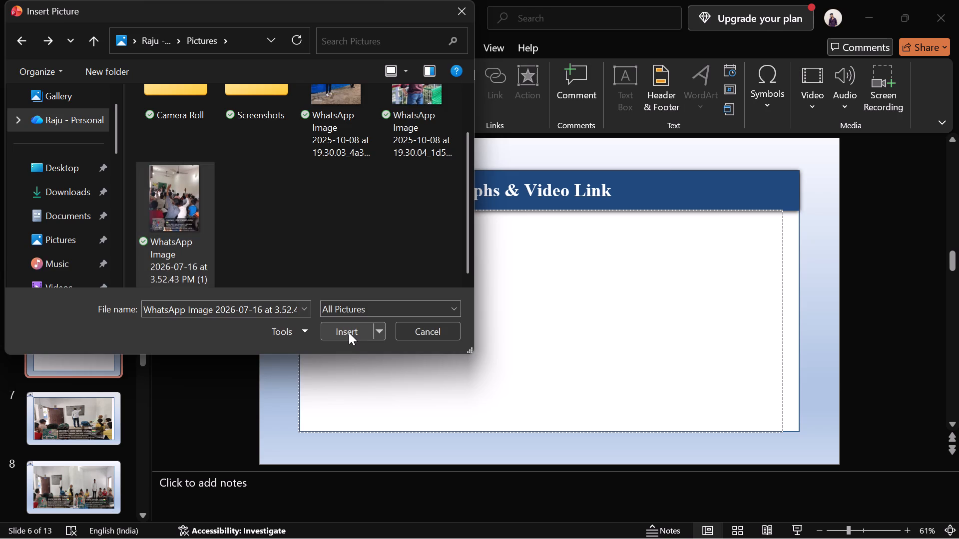
Move the inserted classroom photo just below the slide title, near the left edge of the content area.
{"action": "left_click_drag", "start_coordinate": [484, 306], "coordinate": [394, 341]}
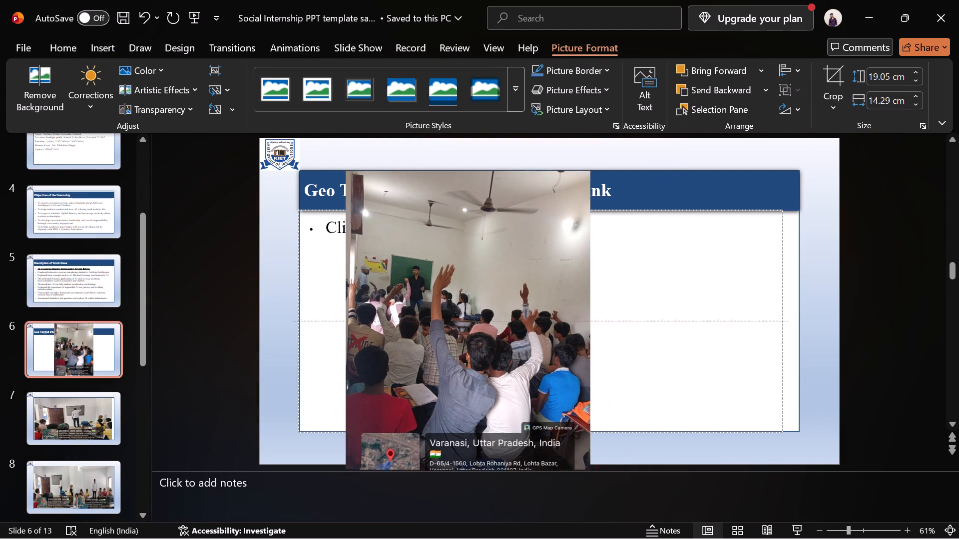
{"action": "left_click_drag", "start_coordinate": [394, 341], "coordinate": [349, 367]}
{"action": "left_click_drag", "start_coordinate": [349, 367], "coordinate": [376, 379]}
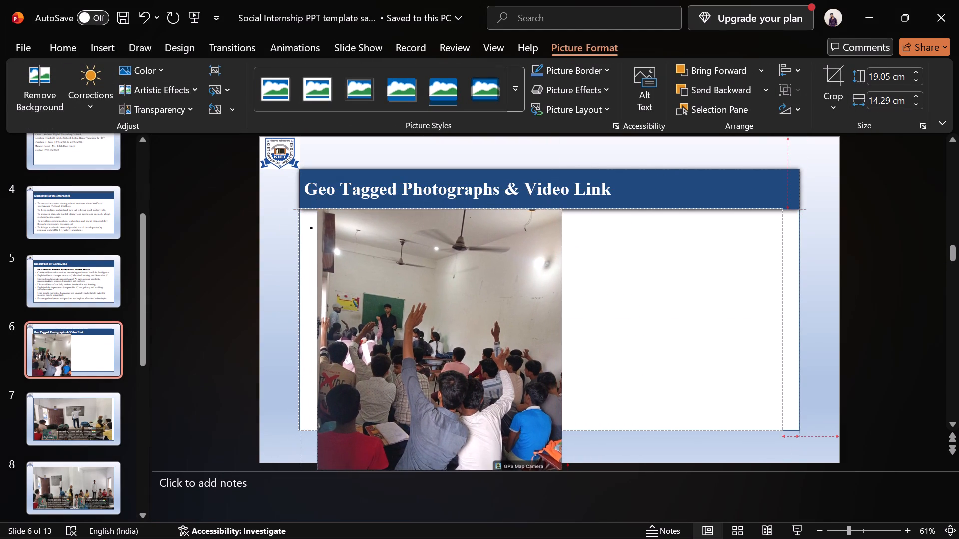
{"action": "left_click_drag", "start_coordinate": [376, 379], "coordinate": [363, 381]}
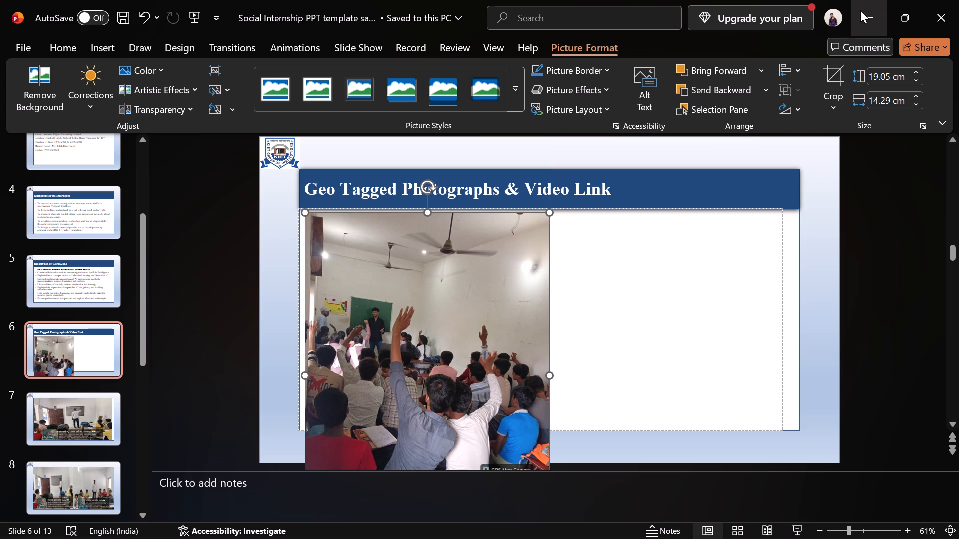
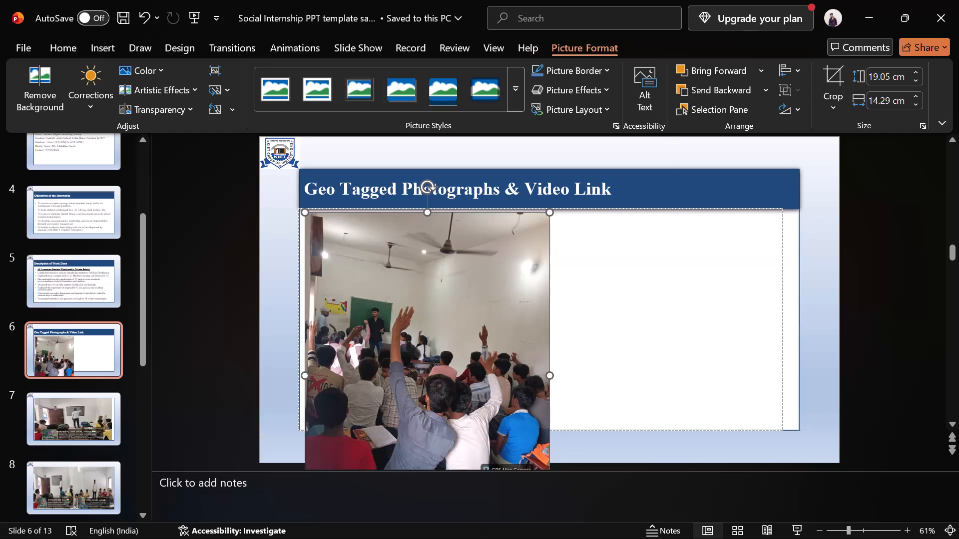
Paste the second geo-tagged classroom photograph and place it beside the raised-hands photograph on slide 6.
{"action": "key", "text": "ctrl+v"}
{"action": "left_click_drag", "start_coordinate": [553, 313], "coordinate": [659, 383]}
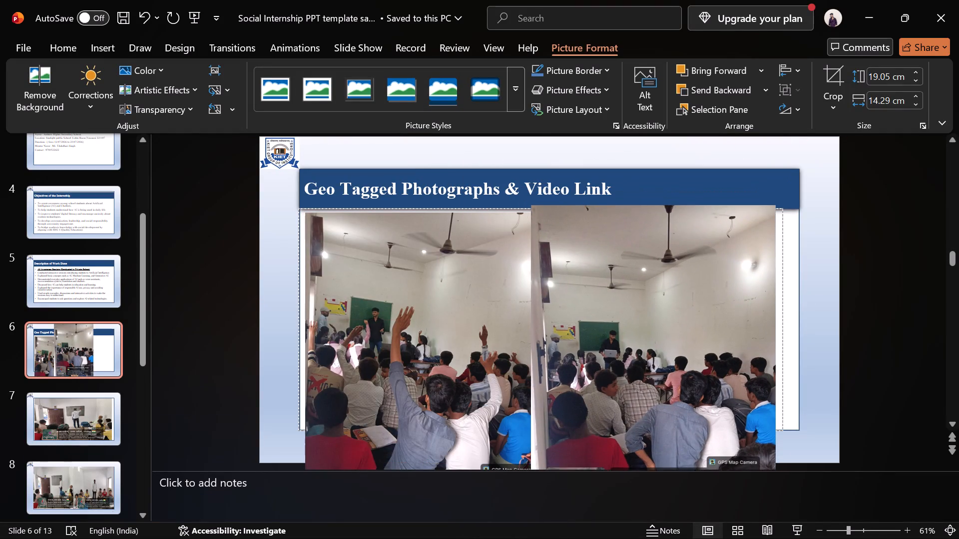
{"action": "left_click_drag", "start_coordinate": [659, 383], "coordinate": [667, 386]}
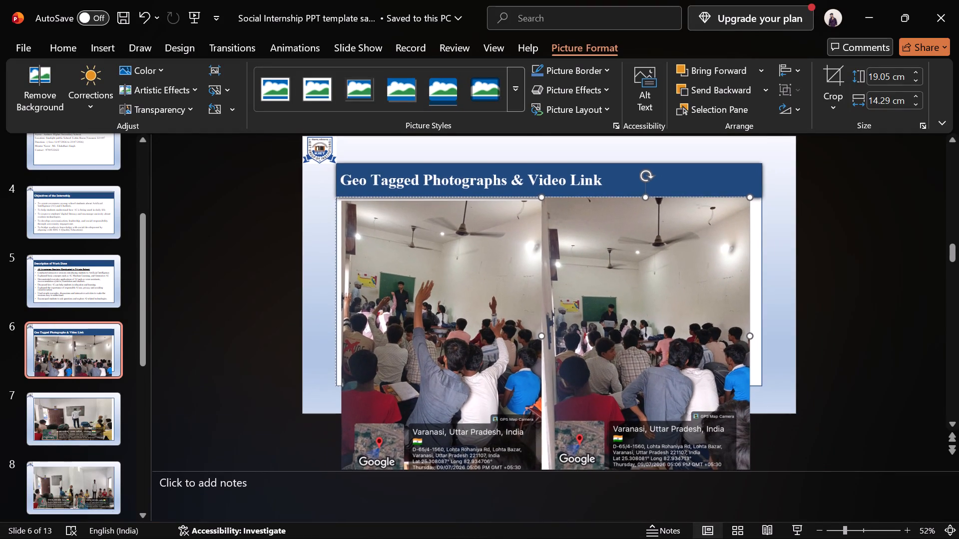
Fit the second photograph into the right part of the content box, about 13 cm high and 12.4 cm wide.
{"action": "left_click_drag", "start_coordinate": [665, 323], "coordinate": [667, 277]}
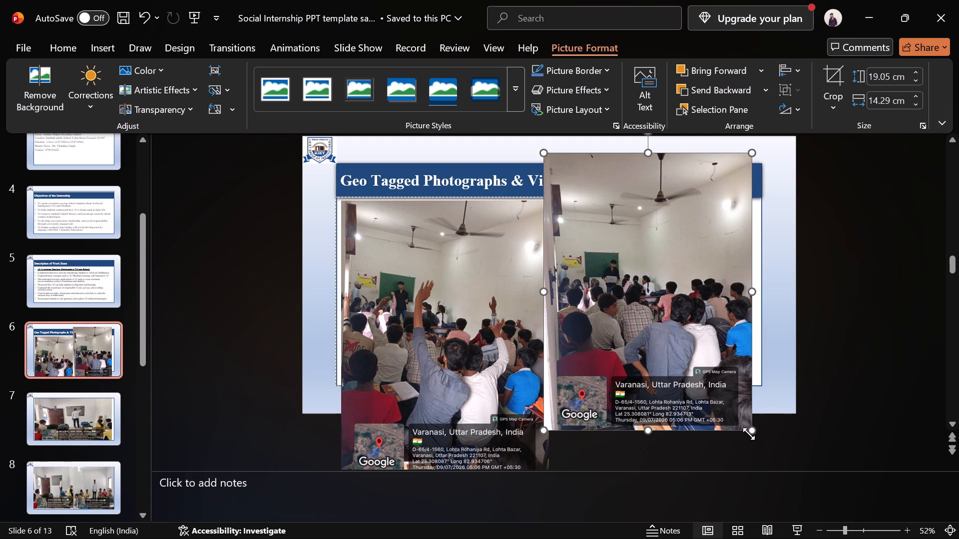
{"action": "left_click_drag", "start_coordinate": [749, 434], "coordinate": [719, 357]}
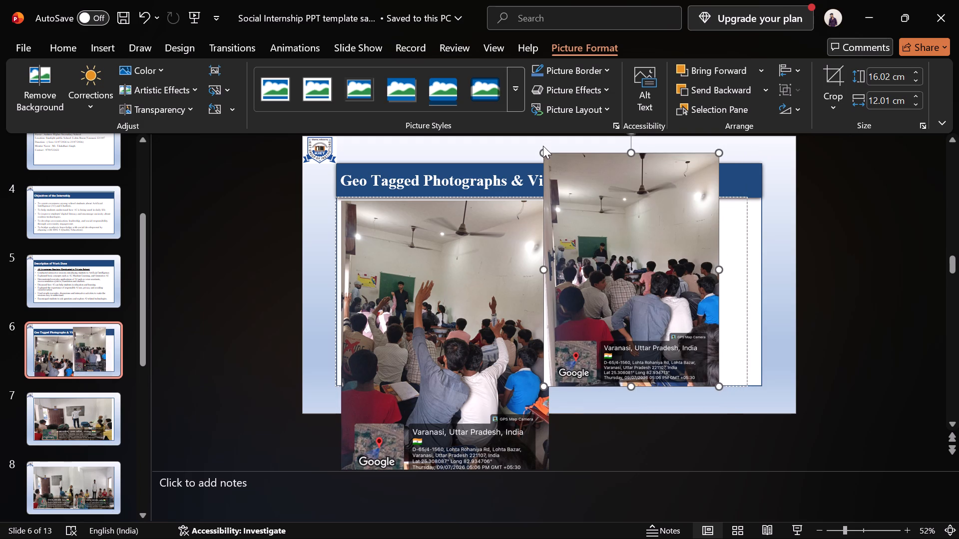
{"action": "left_click_drag", "start_coordinate": [543, 153], "coordinate": [568, 209]}
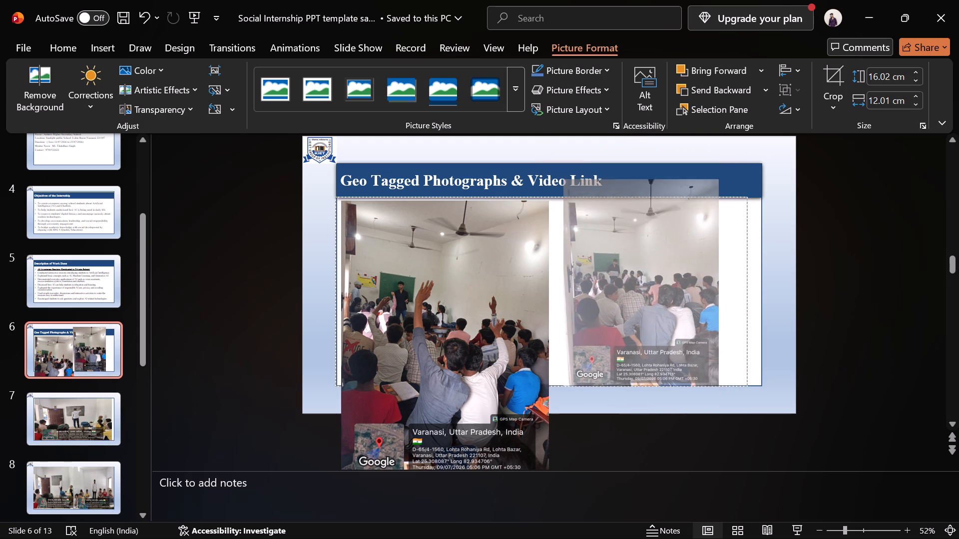
{"action": "left_click_drag", "start_coordinate": [568, 209], "coordinate": [577, 210]}
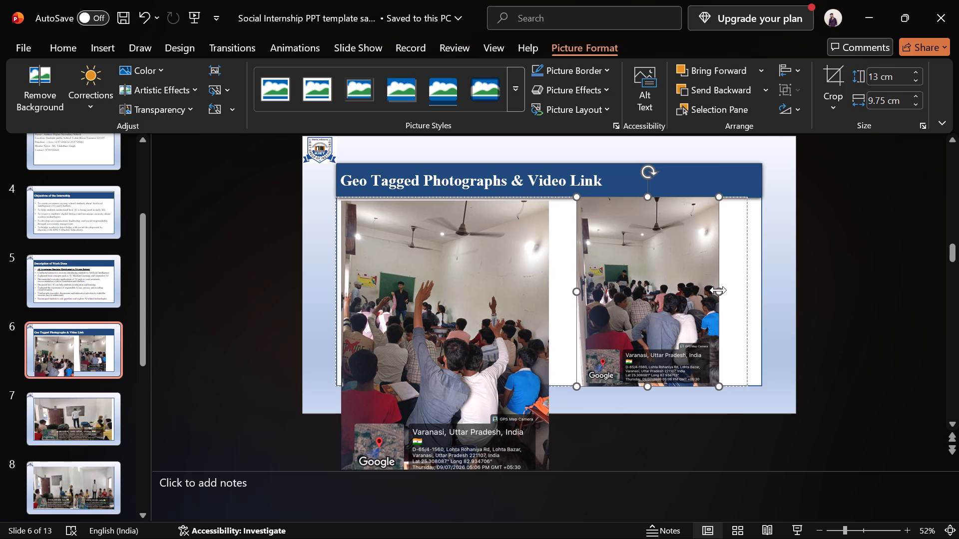
{"action": "left_click_drag", "start_coordinate": [718, 290], "coordinate": [757, 295]}
Fit the raised-hands photograph into the left part of the content box, about 13.1 cm high and 13.35 cm wide.
{"action": "left_click_drag", "start_coordinate": [383, 272], "coordinate": [379, 241]}
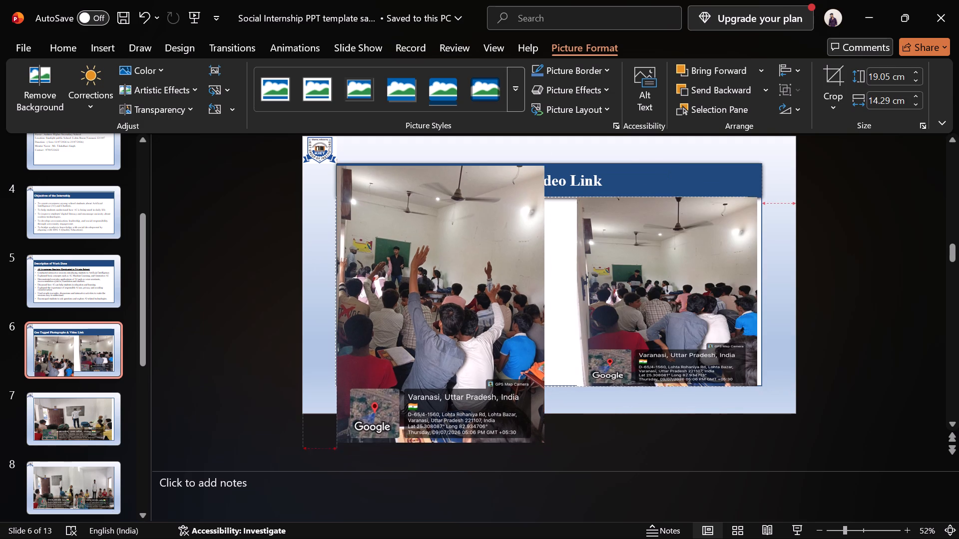
{"action": "left_click_drag", "start_coordinate": [379, 241], "coordinate": [379, 237]}
{"action": "left_click_drag", "start_coordinate": [545, 462], "coordinate": [527, 425]}
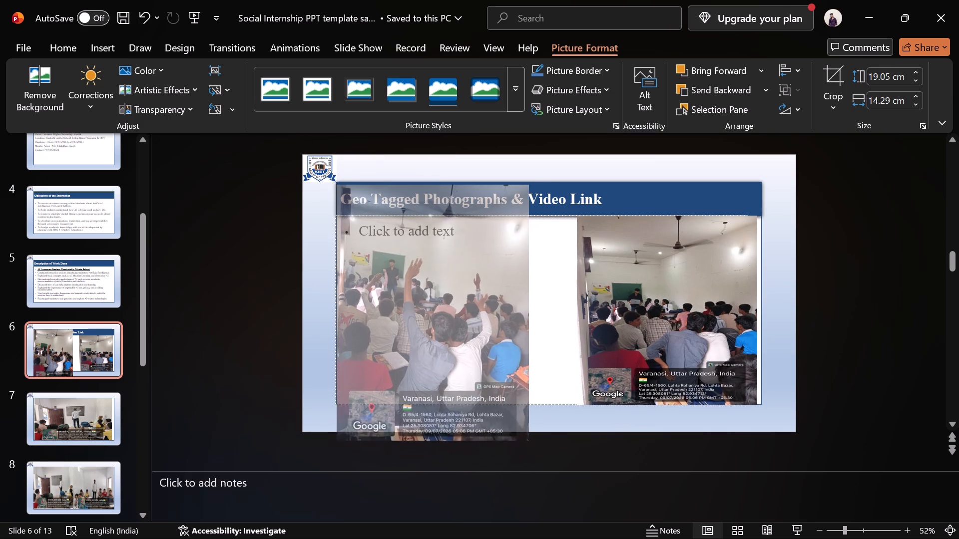
{"action": "left_click_drag", "start_coordinate": [527, 425], "coordinate": [496, 393]}
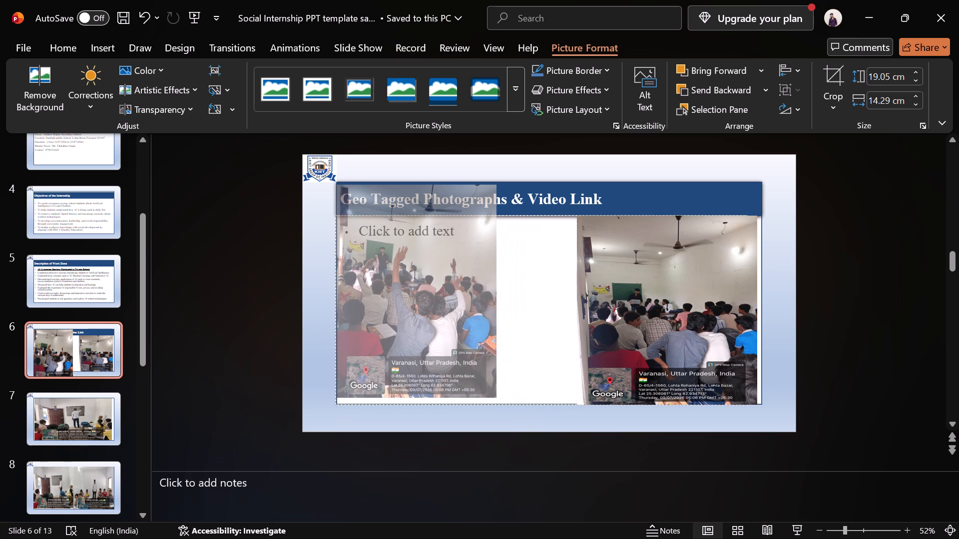
{"action": "left_click_drag", "start_coordinate": [496, 393], "coordinate": [498, 400]}
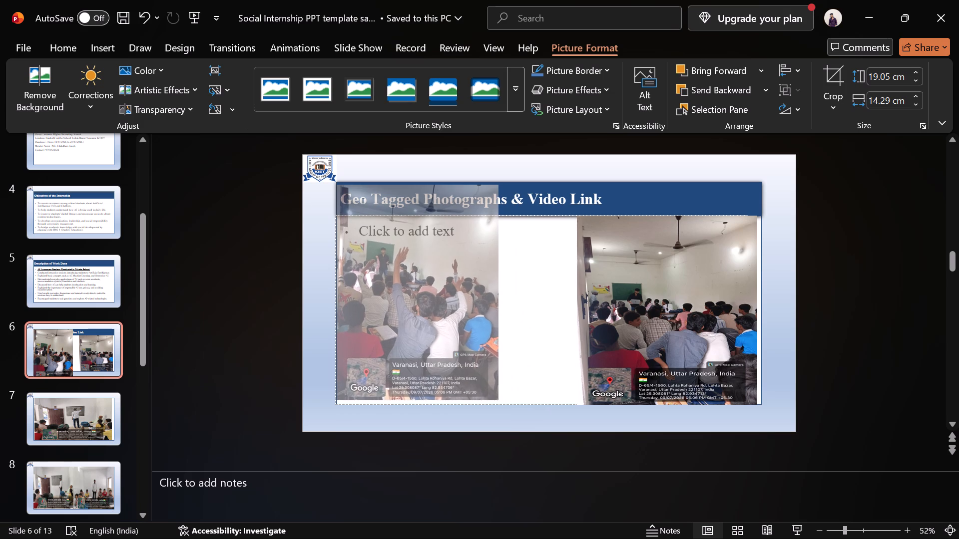
{"action": "left_click_drag", "start_coordinate": [498, 400], "coordinate": [503, 393]}
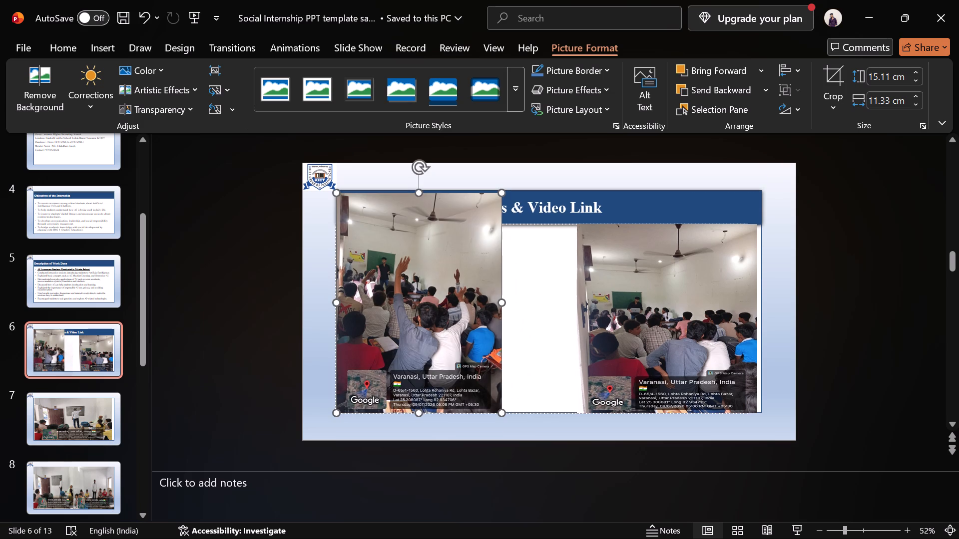
{"action": "left_click_drag", "start_coordinate": [339, 194], "coordinate": [350, 246]}
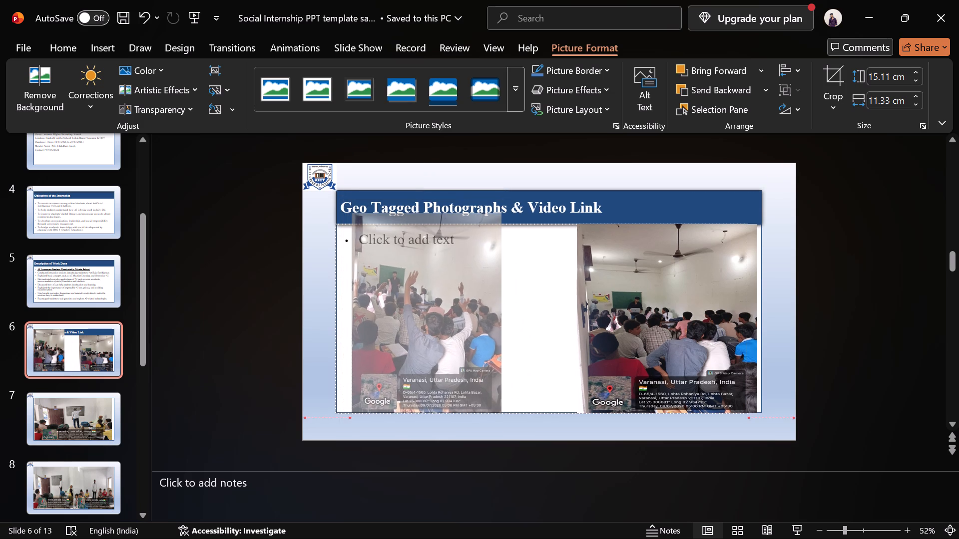
{"action": "left_click_drag", "start_coordinate": [350, 246], "coordinate": [361, 248]}
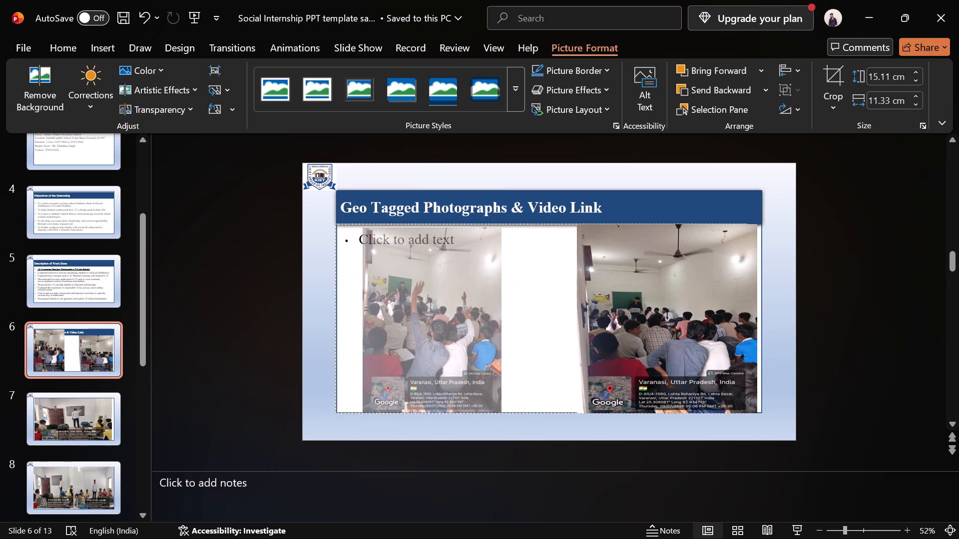
{"action": "left_click_drag", "start_coordinate": [361, 248], "coordinate": [360, 251]}
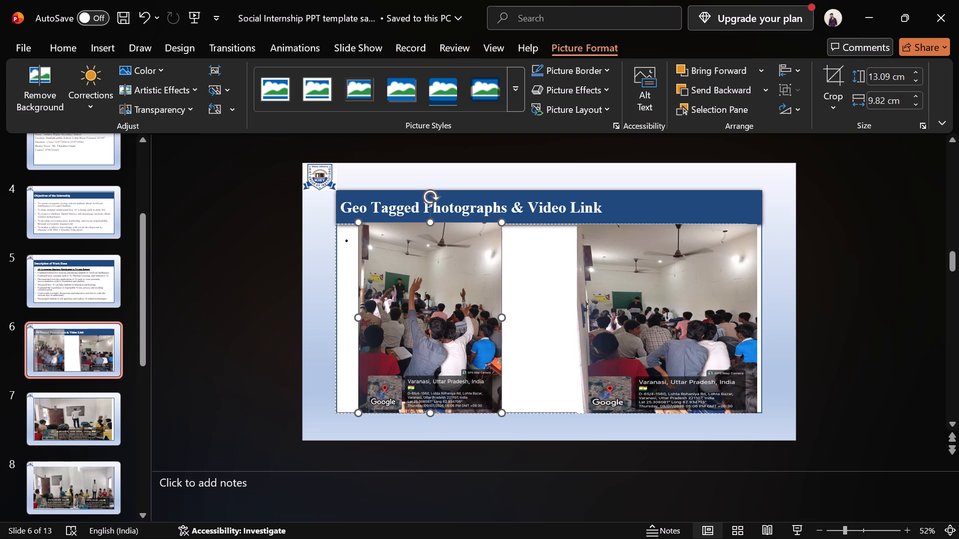
{"action": "left_click_drag", "start_coordinate": [359, 316], "coordinate": [339, 321]}
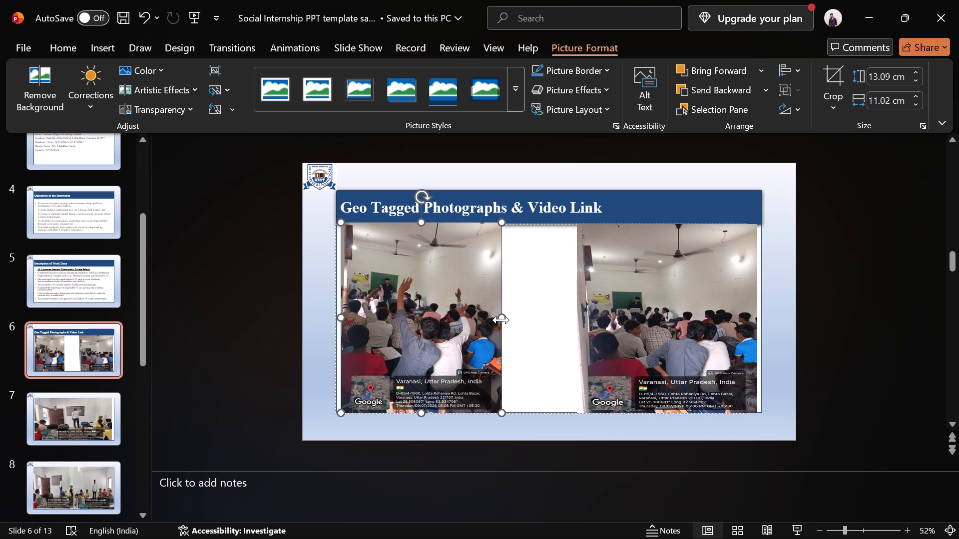
{"action": "left_click_drag", "start_coordinate": [501, 318], "coordinate": [535, 322]}
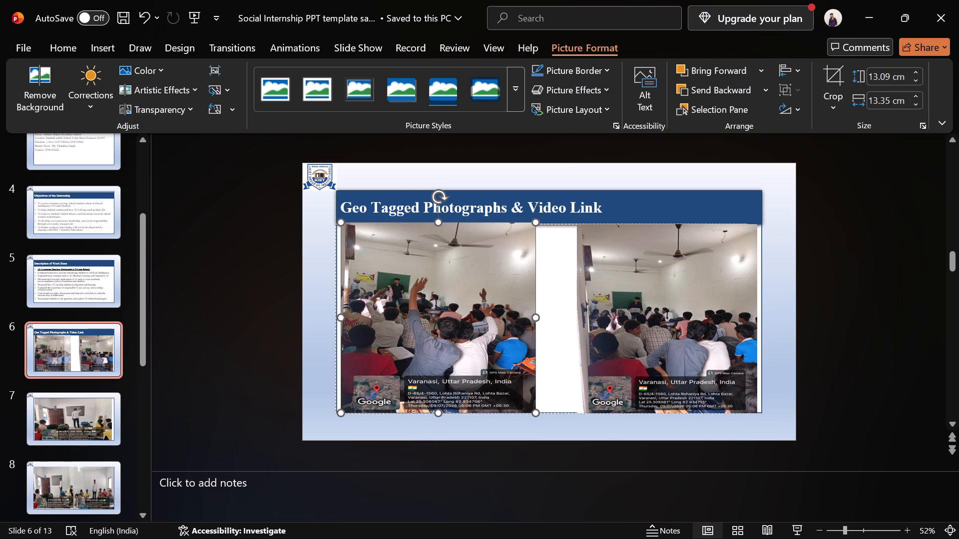
Widen the second photograph leftward until its edge nearly meets the raised-hands photograph, closing the white gap.
{"action": "left_click", "coordinate": [624, 332]}
{"action": "left_click_drag", "start_coordinate": [577, 320], "coordinate": [565, 320]}
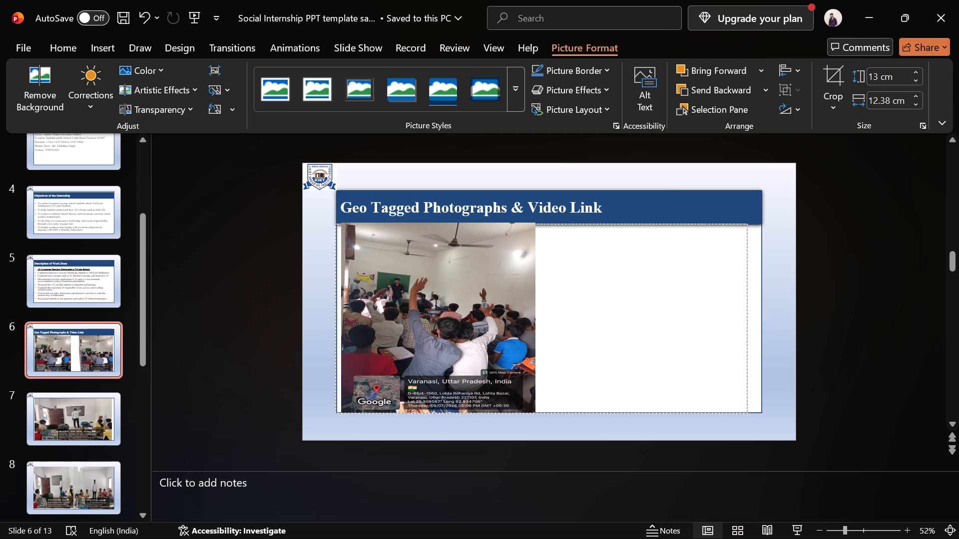
{"action": "left_click_drag", "start_coordinate": [565, 320], "coordinate": [539, 321]}
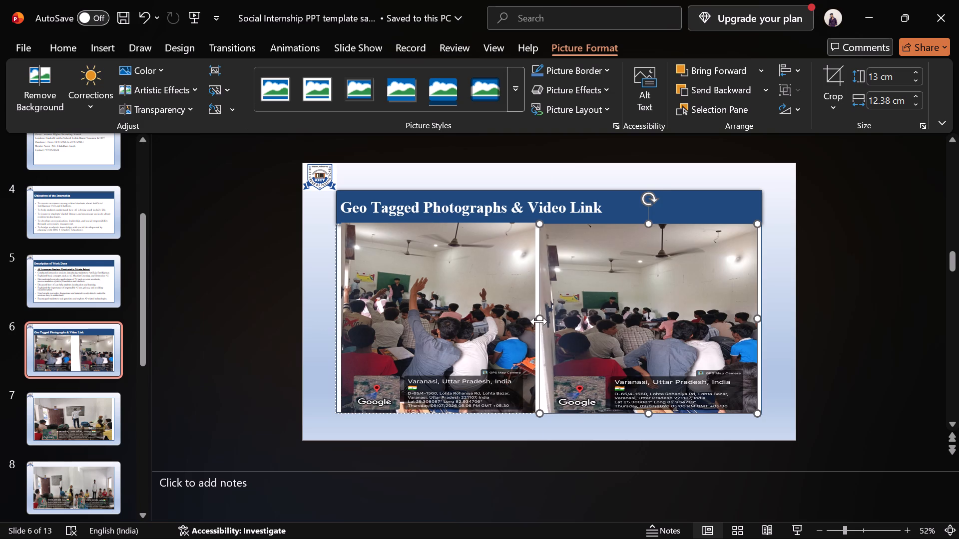
{"action": "left_click", "coordinate": [870, 344]}
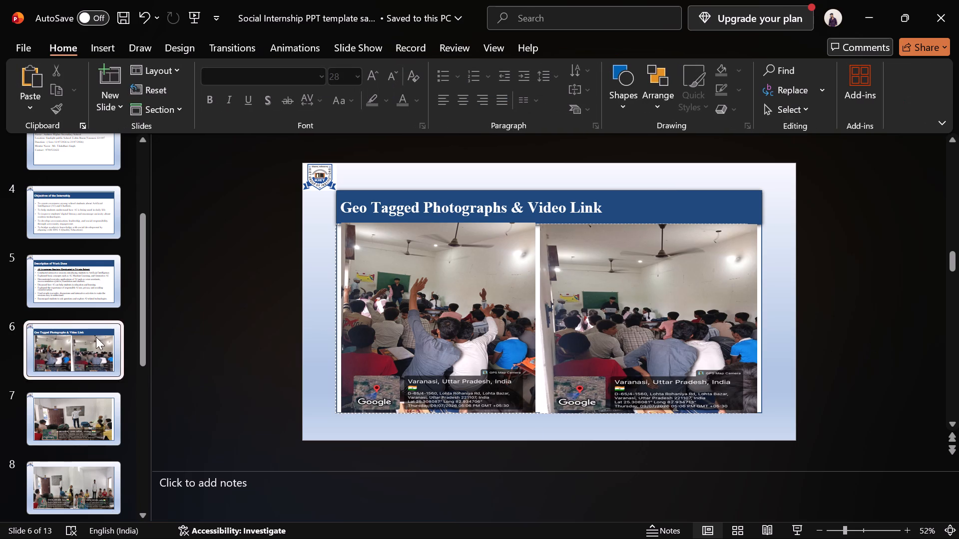
Delete the blackboard classroom photograph from slide 7.
{"action": "left_click", "coordinate": [77, 415]}
{"action": "left_click", "coordinate": [465, 332]}
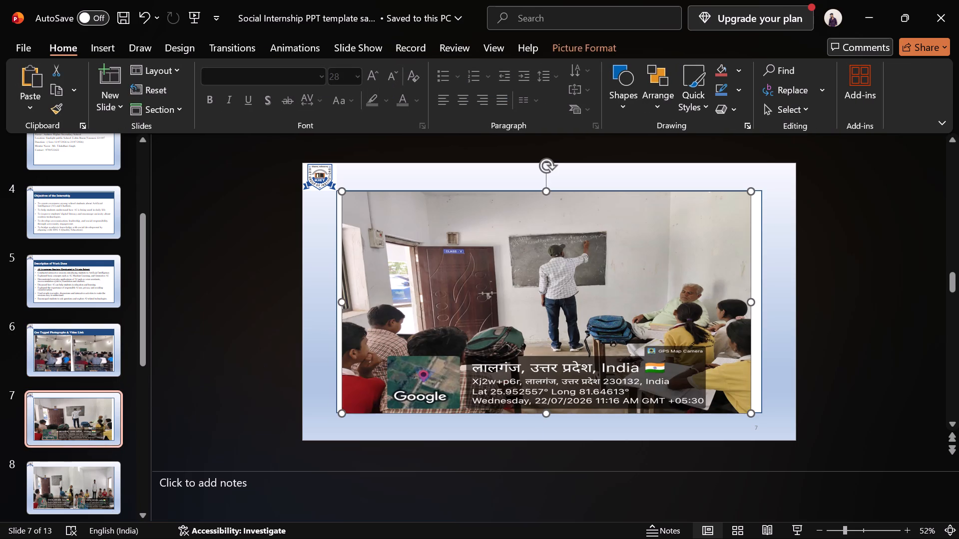
{"action": "key", "text": "Delete"}
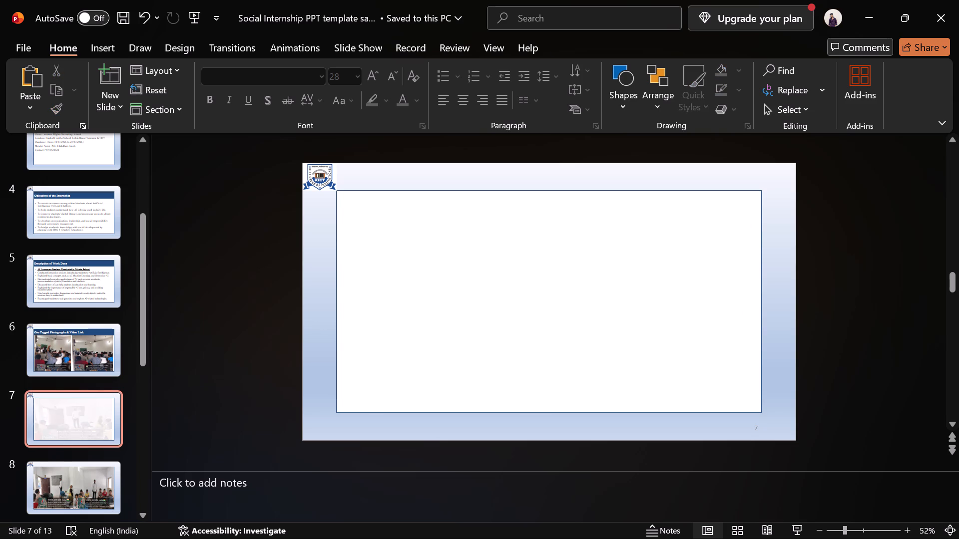
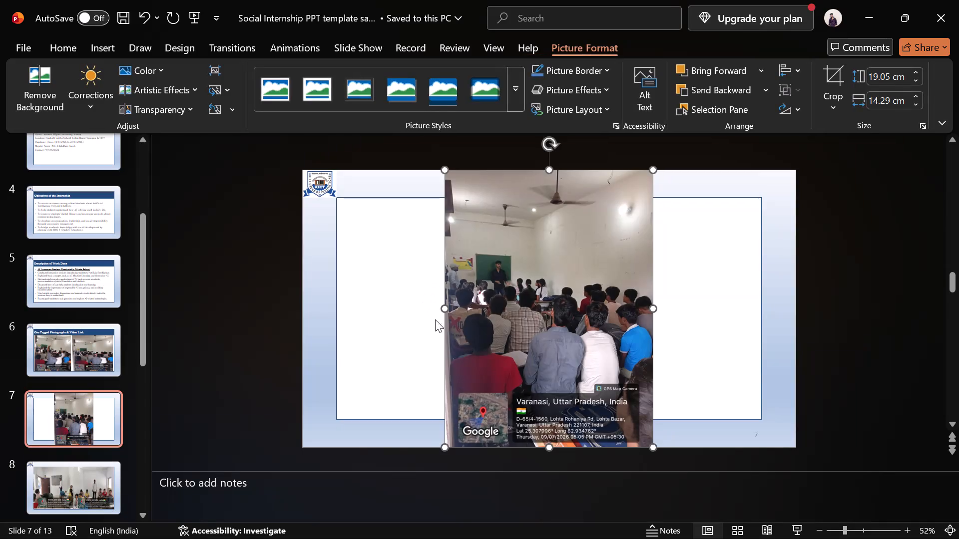
Stretch the classroom photograph on slide 7 to fill the whole content box, about 15.4 cm high and 29.2 cm wide.
{"action": "left_click_drag", "start_coordinate": [447, 312], "coordinate": [336, 319]}
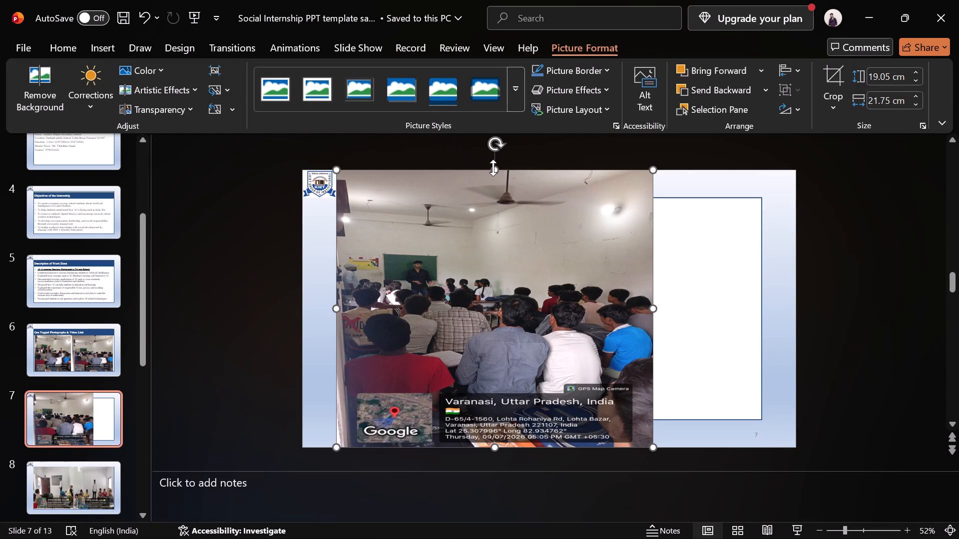
{"action": "left_click_drag", "start_coordinate": [494, 168], "coordinate": [490, 199]}
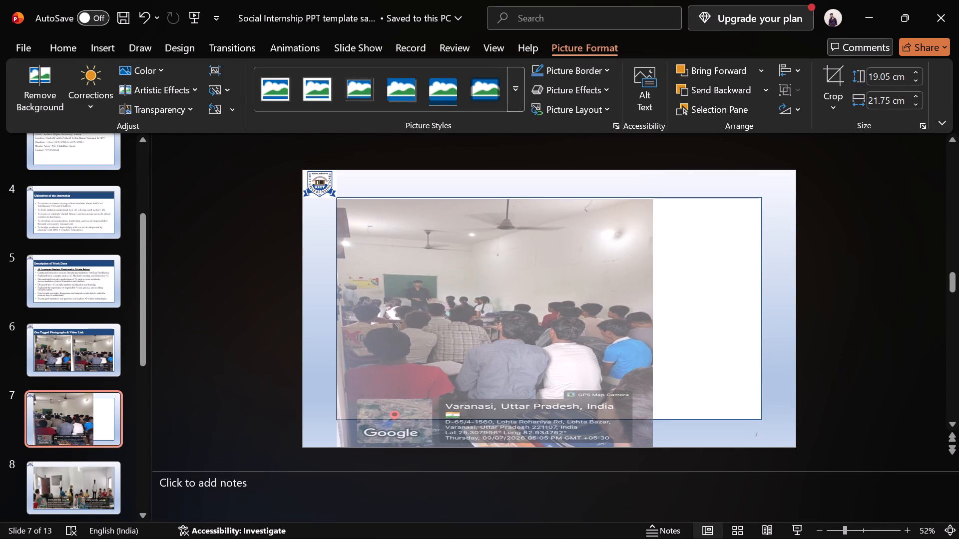
{"action": "left_click_drag", "start_coordinate": [490, 199], "coordinate": [490, 197]}
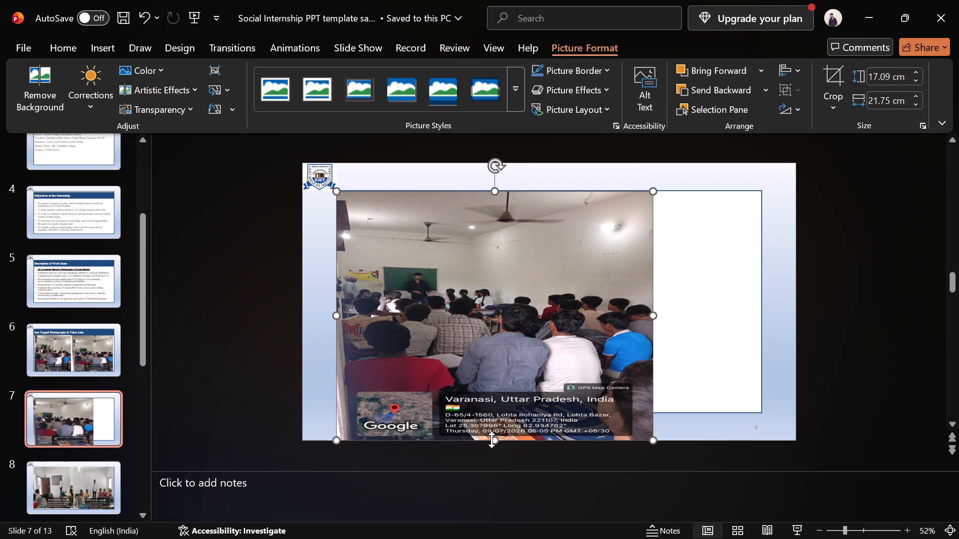
{"action": "left_click_drag", "start_coordinate": [491, 440], "coordinate": [491, 416]}
{"action": "left_click_drag", "start_coordinate": [653, 302], "coordinate": [690, 308]}
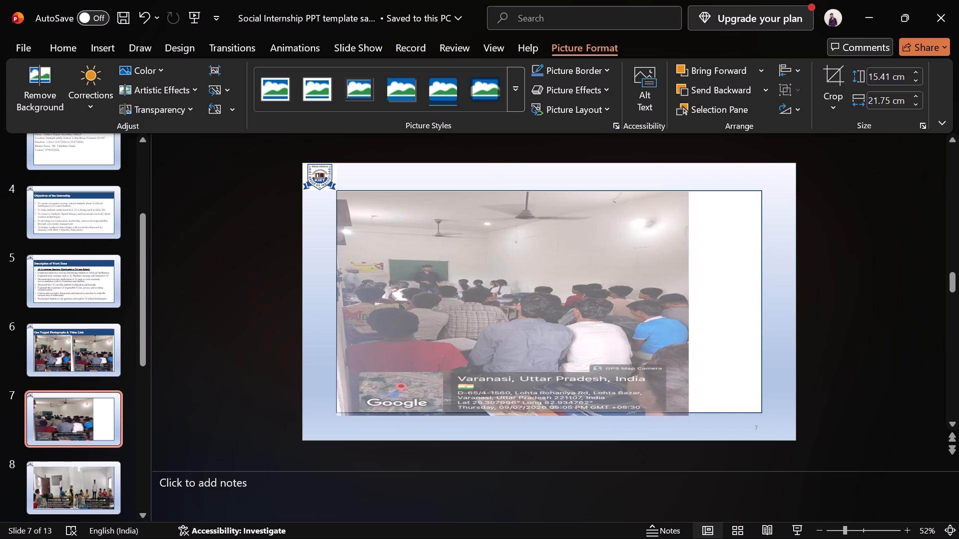
{"action": "left_click_drag", "start_coordinate": [690, 308], "coordinate": [760, 314]}
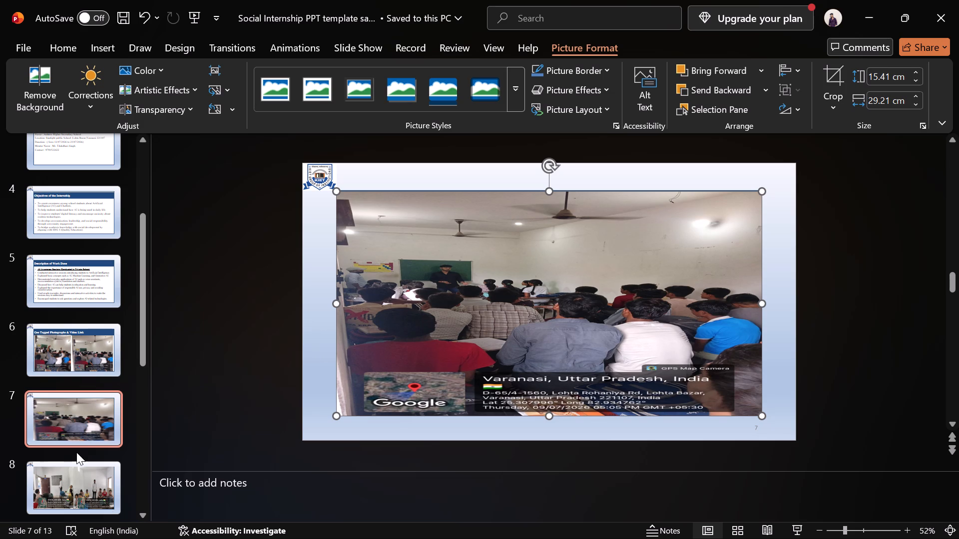
Delete both old geo-tagged classroom photographs from slide 8, leaving the content box empty.
{"action": "scroll", "coordinate": [76, 451], "scroll_direction": "down", "scroll_amount": 1}
{"action": "left_click", "coordinate": [71, 342]}
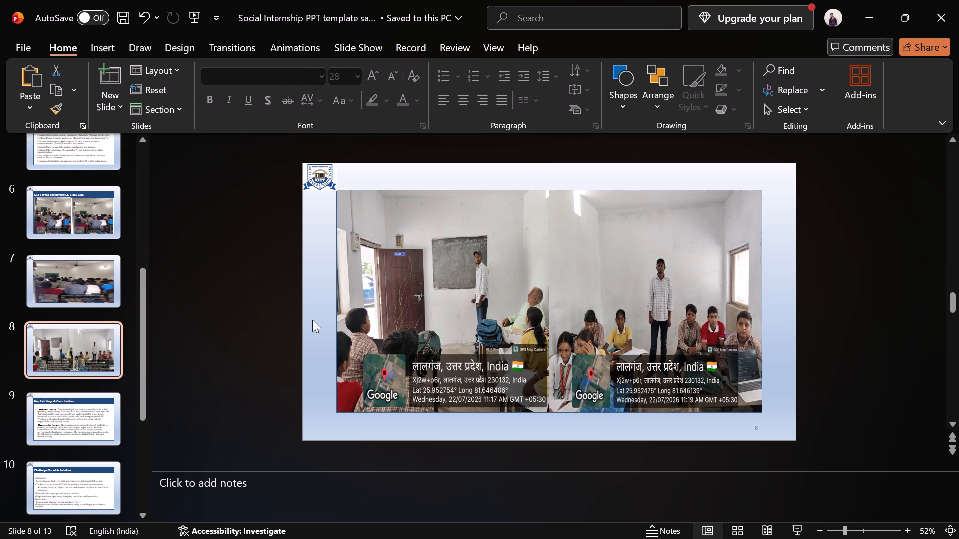
{"action": "left_click", "coordinate": [367, 313]}
{"action": "key", "text": "Delete"}
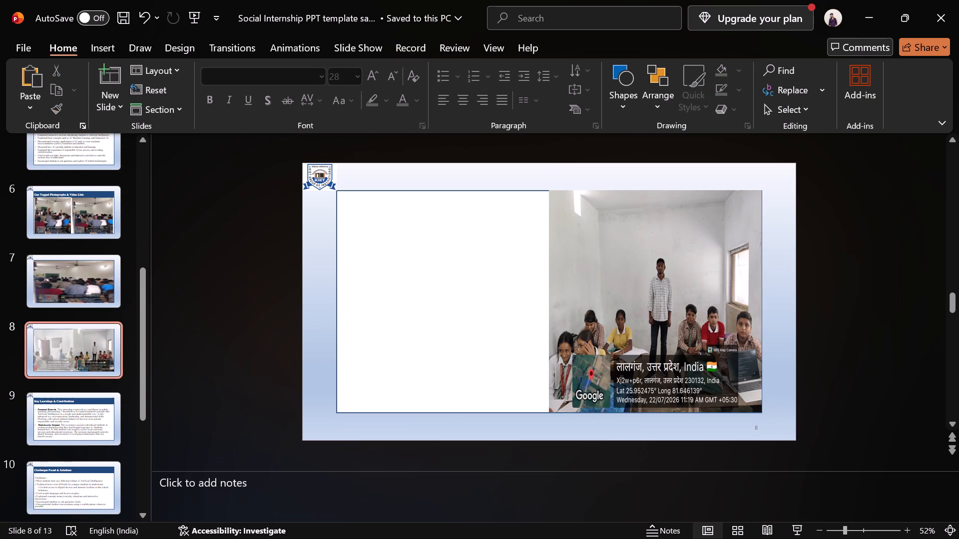
{"action": "left_click", "coordinate": [669, 310]}
{"action": "key", "text": "Delete"}
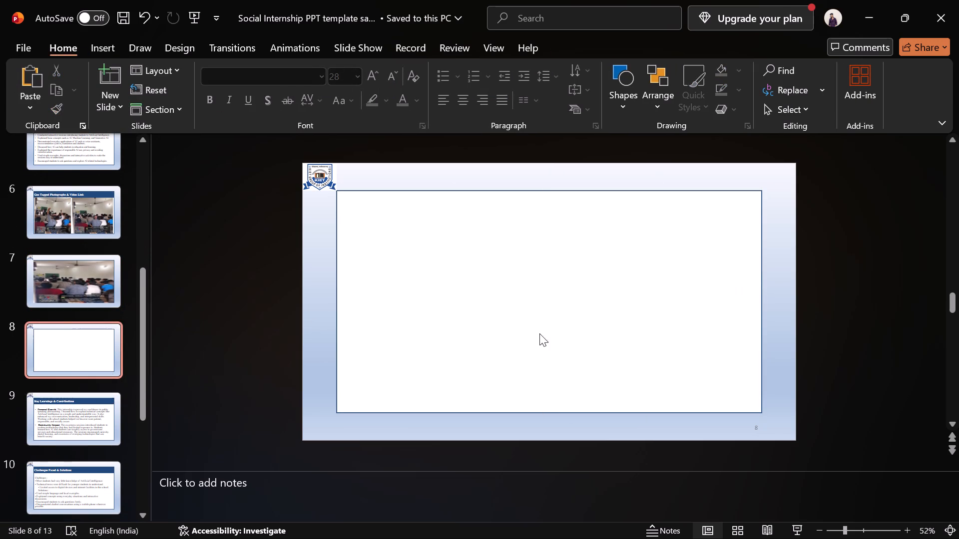
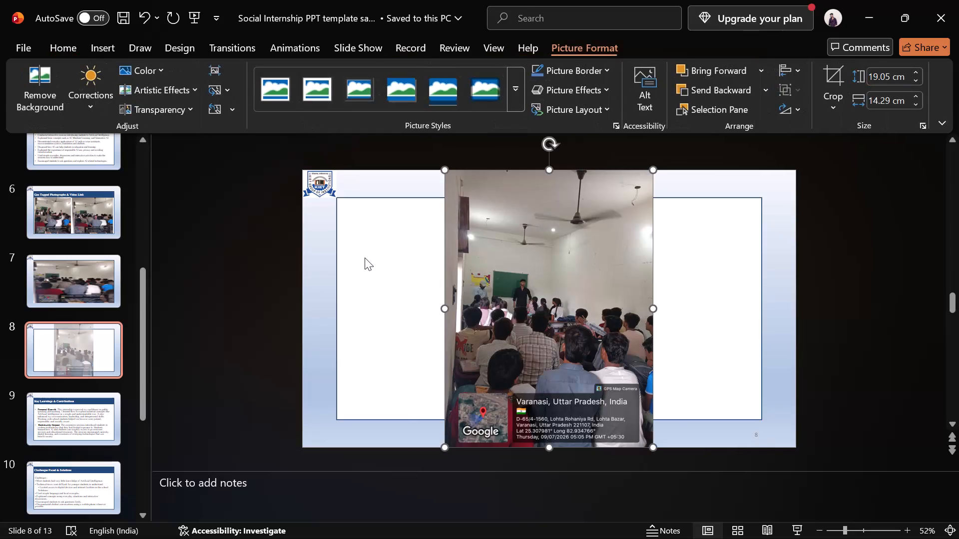
Resize the new classroom photograph on slide 8 to fill the left half of the content box, about 15.3 cm high and 14.3 cm wide.
{"action": "left_click_drag", "start_coordinate": [448, 310], "coordinate": [333, 315]}
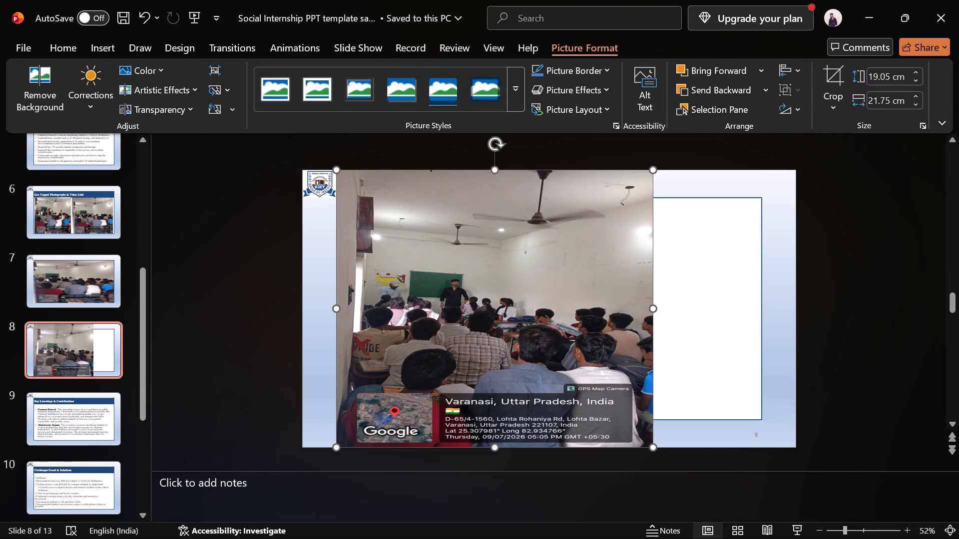
{"action": "left_click_drag", "start_coordinate": [492, 170], "coordinate": [483, 196]}
{"action": "left_click_drag", "start_coordinate": [494, 438], "coordinate": [490, 395]}
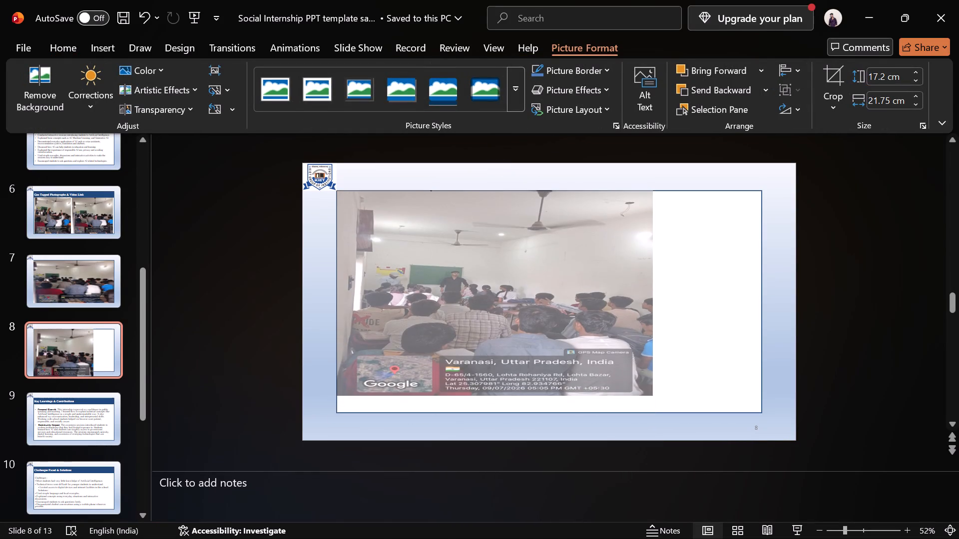
{"action": "left_click_drag", "start_coordinate": [490, 395], "coordinate": [488, 409]}
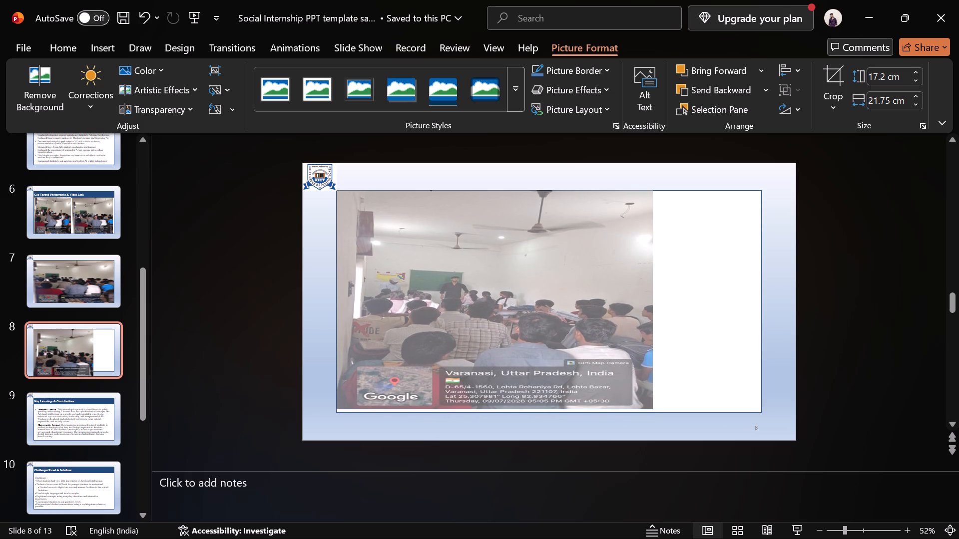
{"action": "left_click_drag", "start_coordinate": [488, 409], "coordinate": [488, 413]}
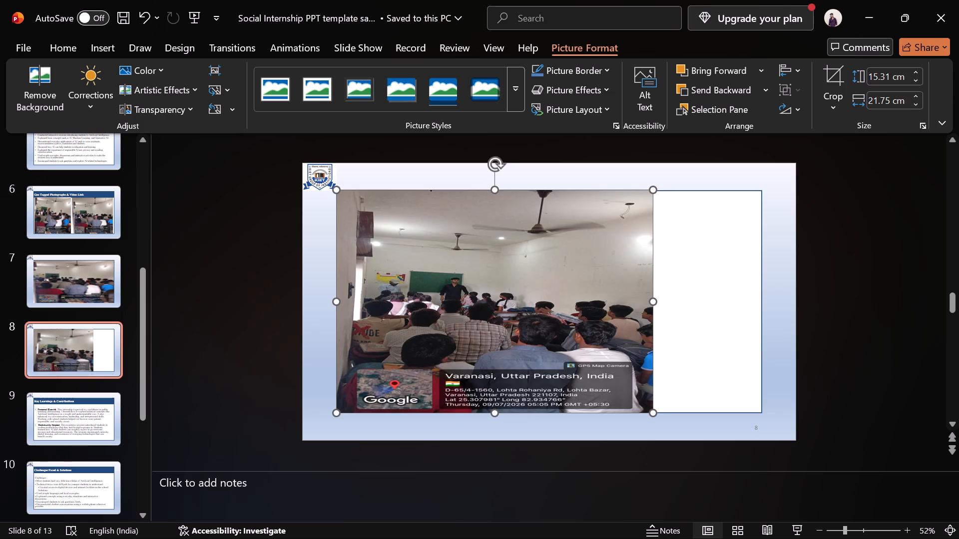
{"action": "left_click_drag", "start_coordinate": [655, 304], "coordinate": [576, 311]}
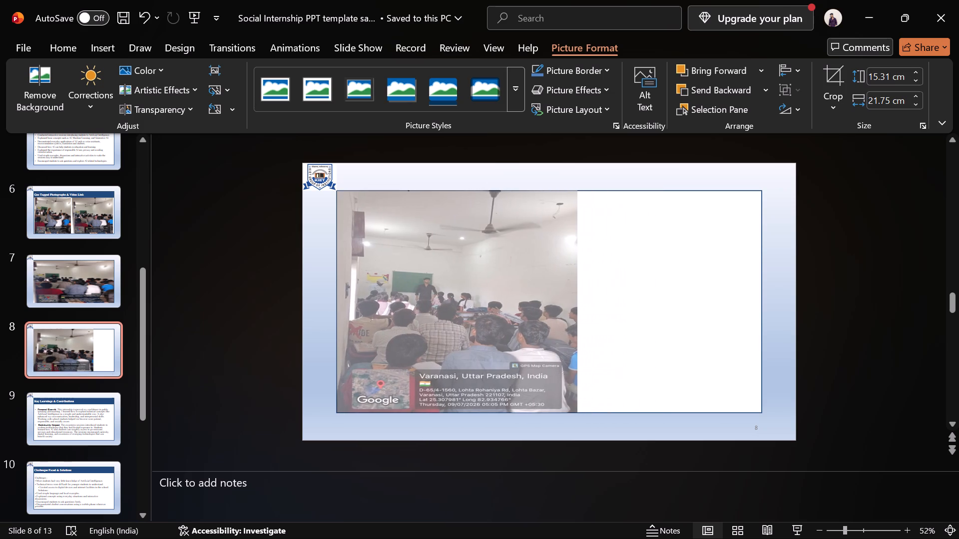
{"action": "left_click_drag", "start_coordinate": [576, 311], "coordinate": [544, 319]}
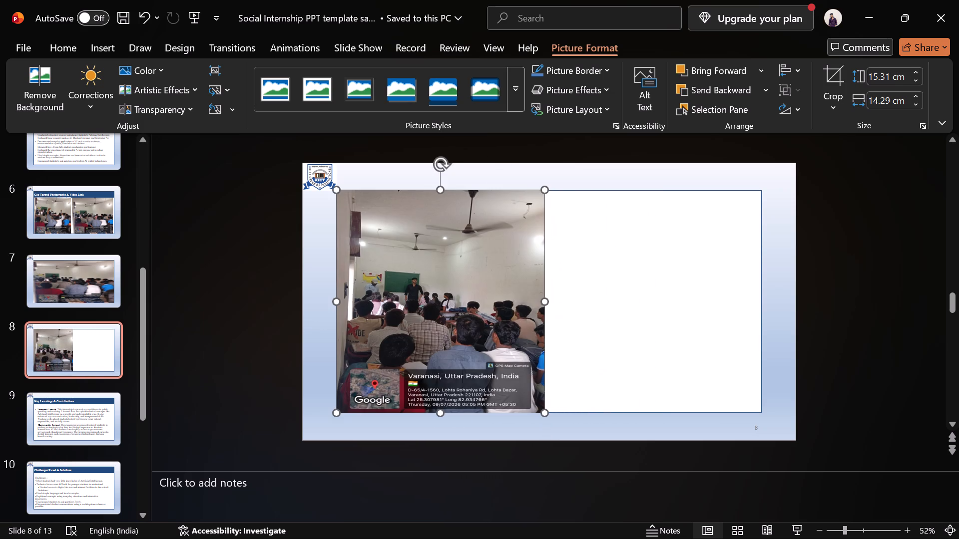
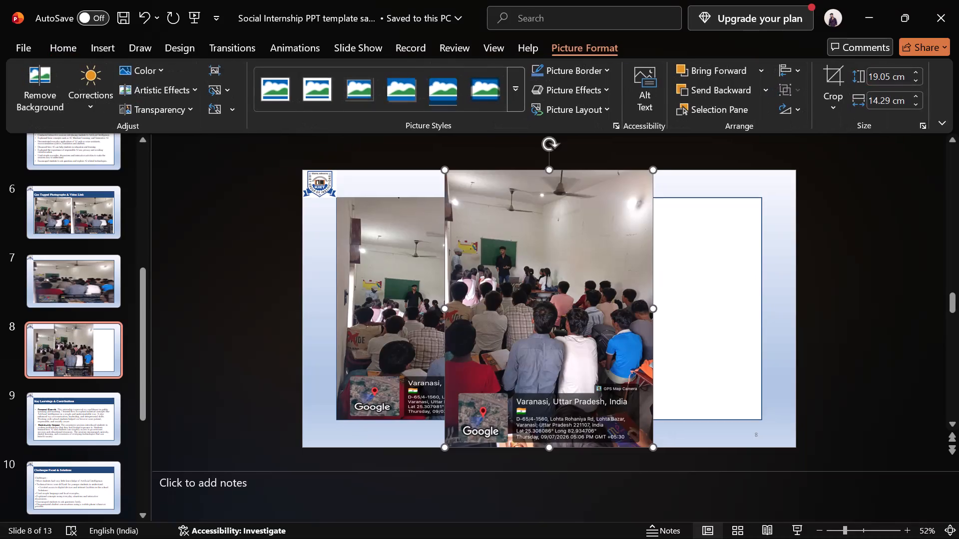
Fit the second classroom photograph on slide 8 into the right half of the content box, about 15.3 cm high, reaching the box's right edge.
{"action": "left_click_drag", "start_coordinate": [514, 285], "coordinate": [602, 310]}
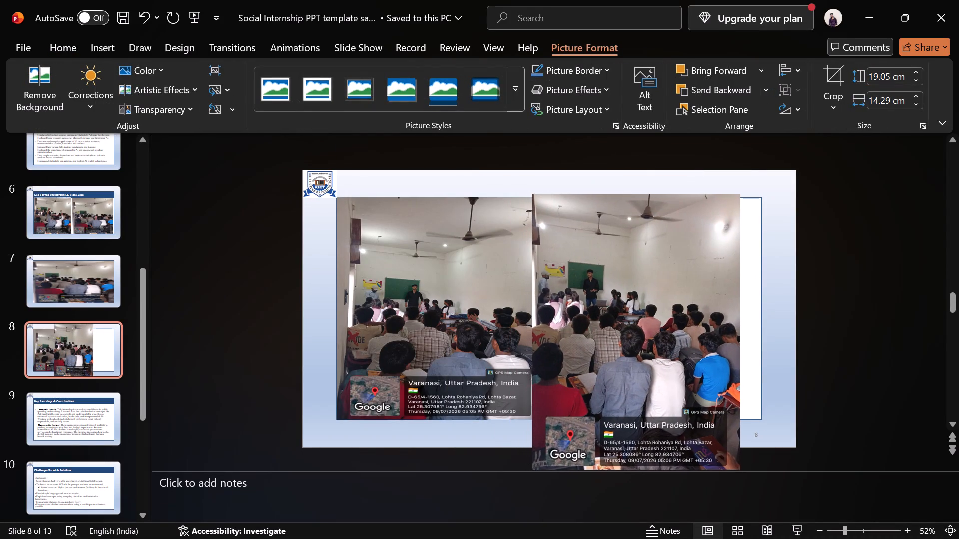
{"action": "left_click_drag", "start_coordinate": [602, 310], "coordinate": [614, 308]}
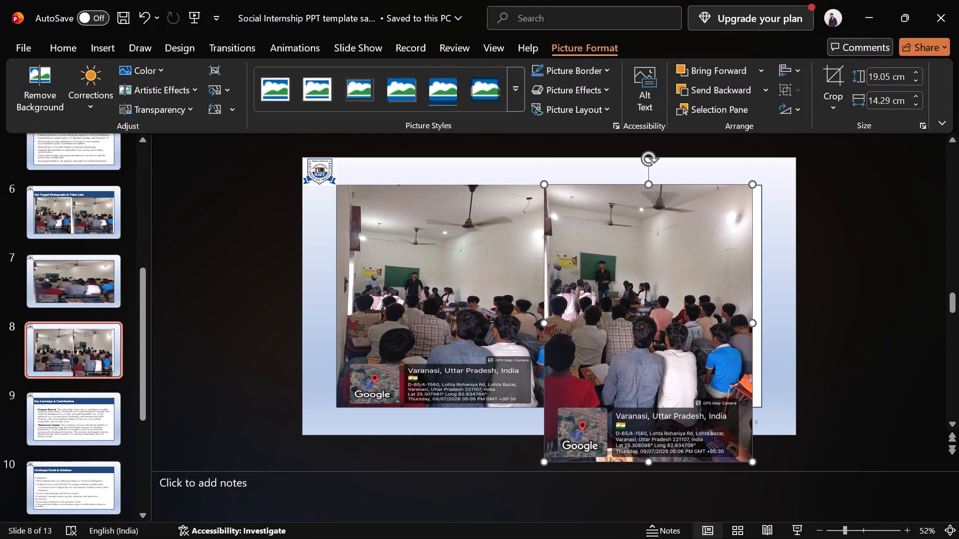
{"action": "left_click_drag", "start_coordinate": [649, 462], "coordinate": [644, 410]}
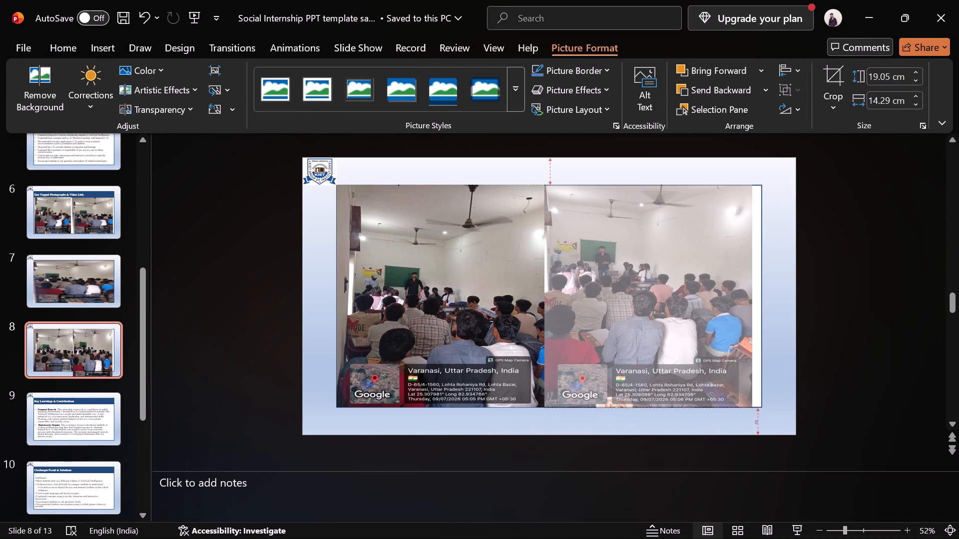
{"action": "left_click_drag", "start_coordinate": [644, 410], "coordinate": [644, 410]}
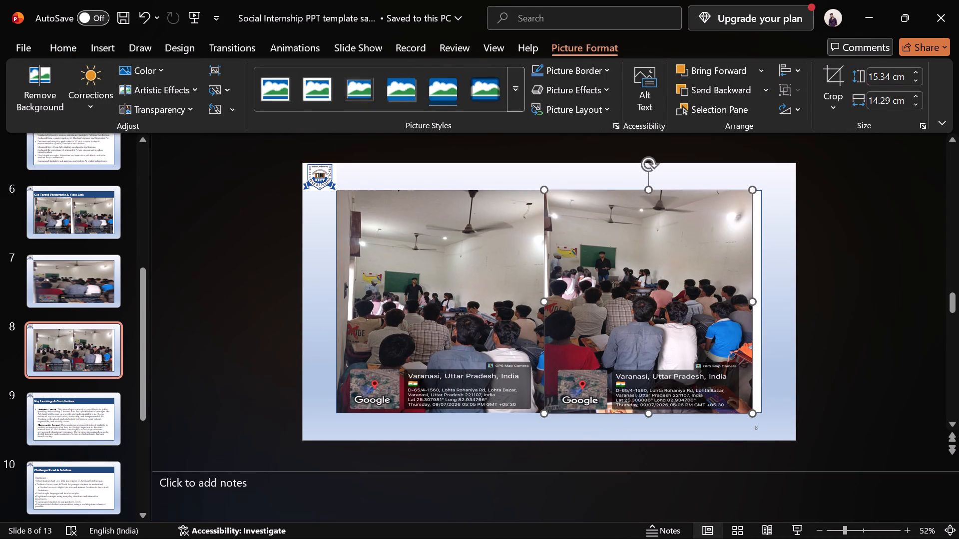
{"action": "left_click_drag", "start_coordinate": [756, 304], "coordinate": [762, 305]}
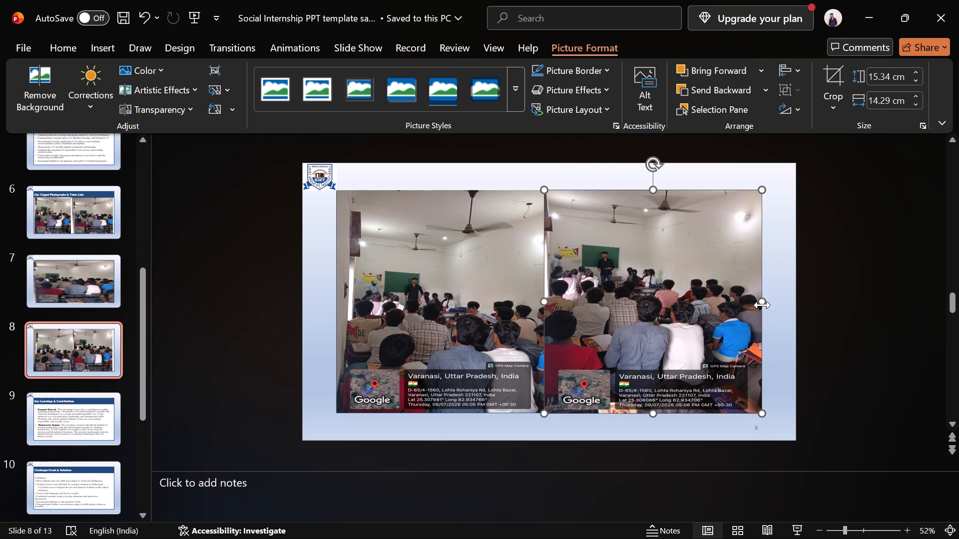
Check the remaining slides from Key Learnings & Contributions to Thank You and save the presentation.
{"action": "left_click", "coordinate": [47, 403]}
{"action": "scroll", "coordinate": [70, 443], "scroll_direction": "down", "scroll_amount": 1}
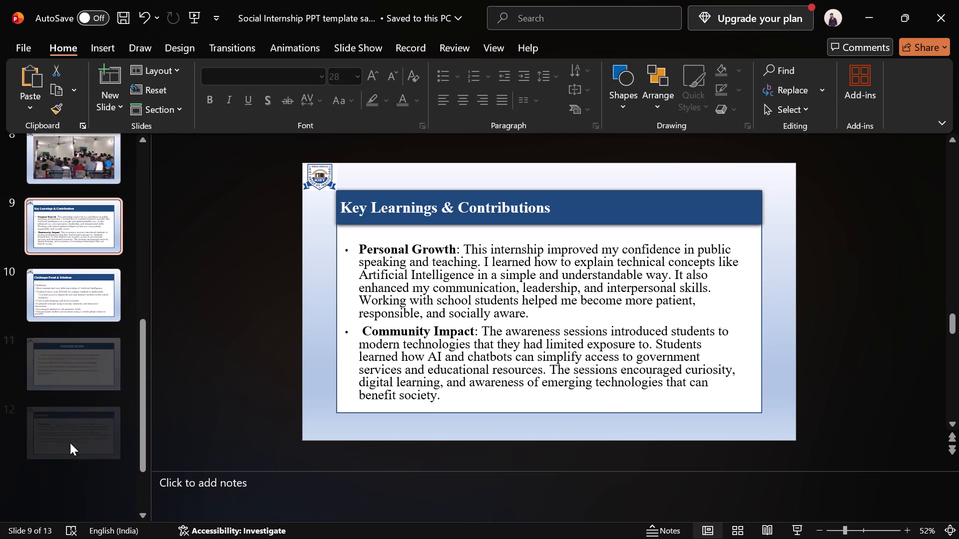
{"action": "scroll", "coordinate": [70, 443], "scroll_direction": "down", "scroll_amount": 1}
{"action": "scroll", "coordinate": [61, 371], "scroll_direction": "down", "scroll_amount": 1}
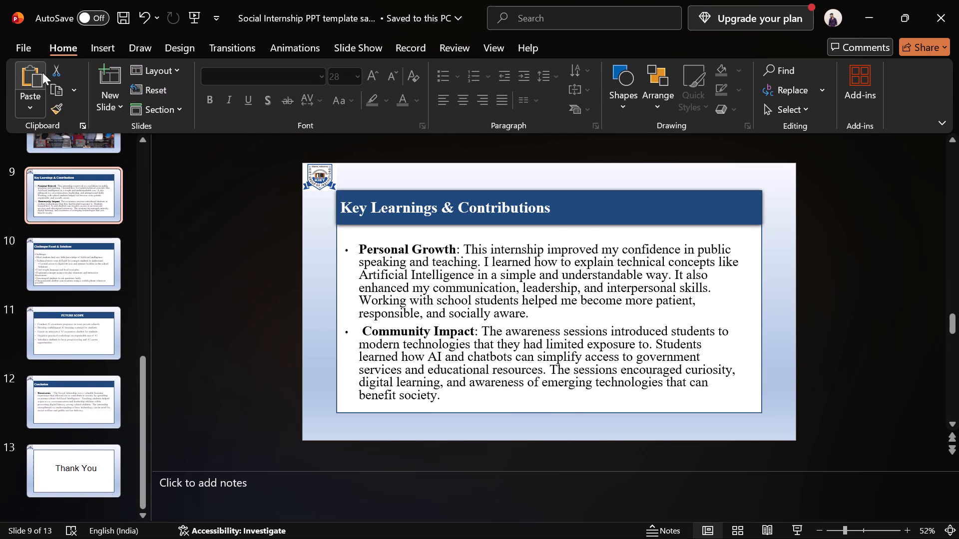
{"action": "key", "text": "ctrl+s"}
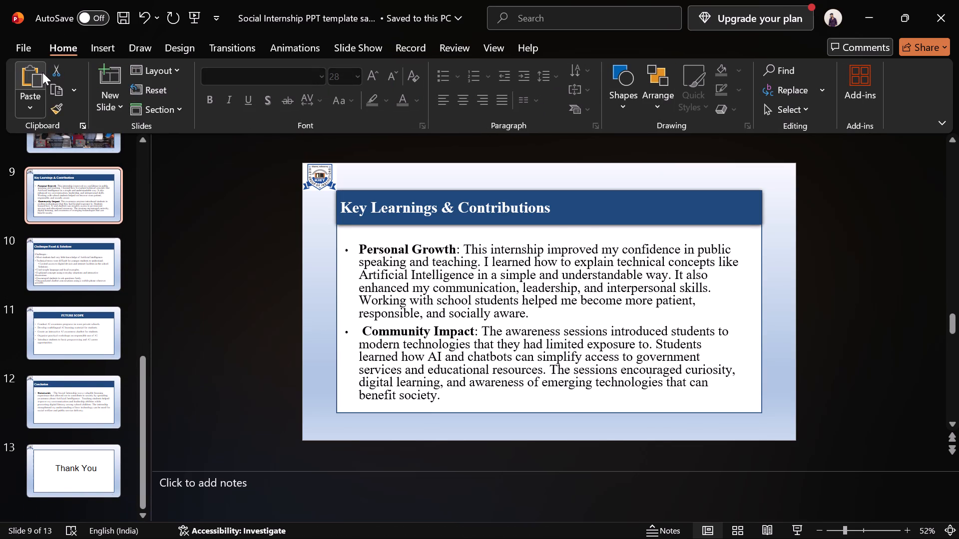
Start saving the presentation as a separate file on this PC.
{"action": "left_click", "coordinate": [21, 53]}
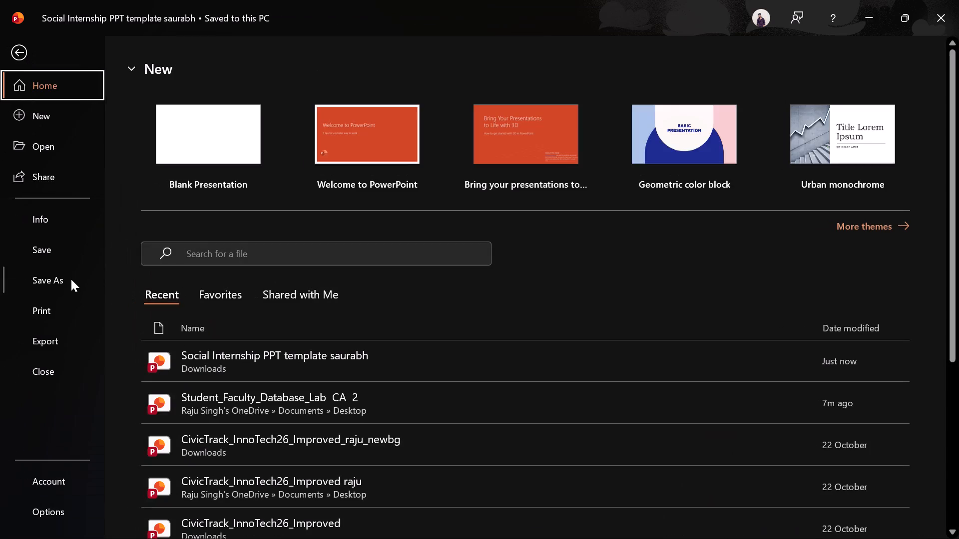
{"action": "left_click", "coordinate": [71, 279]}
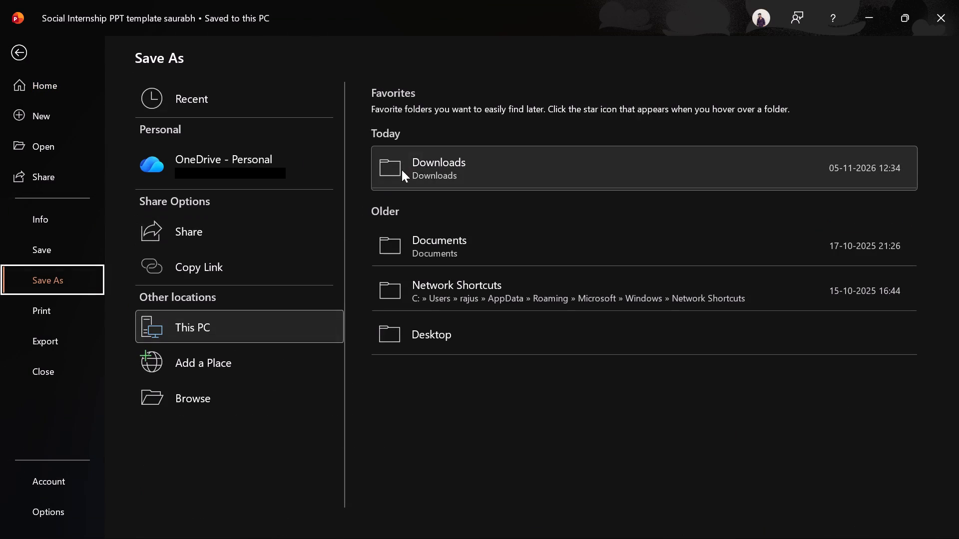
Save the presentation in the Downloads folder under the new file name Social Internship PPT template Raju.
{"action": "double_click", "coordinate": [414, 163]}
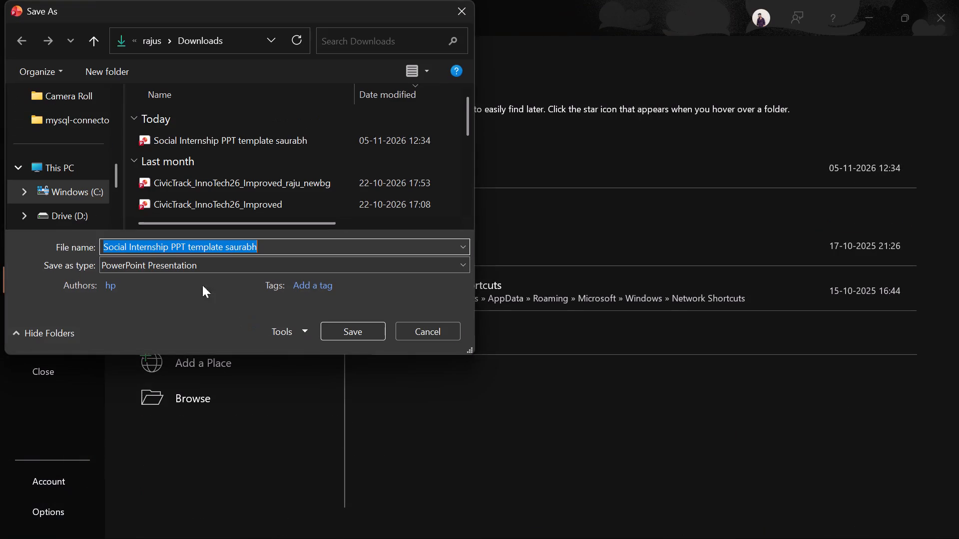
{"action": "left_click", "coordinate": [276, 247]}
{"action": "key", "text": "BackSpace"}
{"action": "key", "text": "BackSpace"}
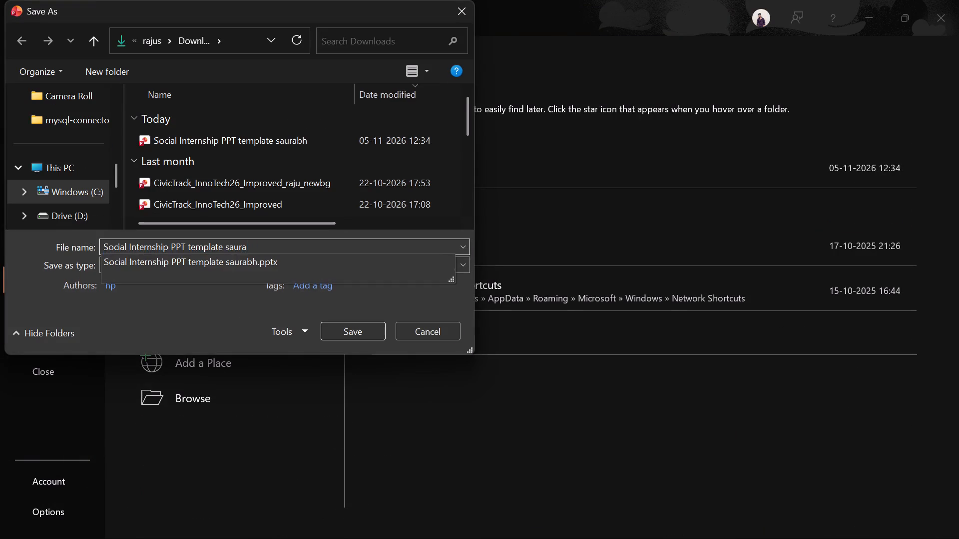
{"action": "key", "text": "BackSpace"}
{"action": "key", "text": "BackSpace"}
{"action": "key", "text": "BackSpace"}
{"action": "key", "text": "BackSpace"}
{"action": "key", "text": "BackSpace"}
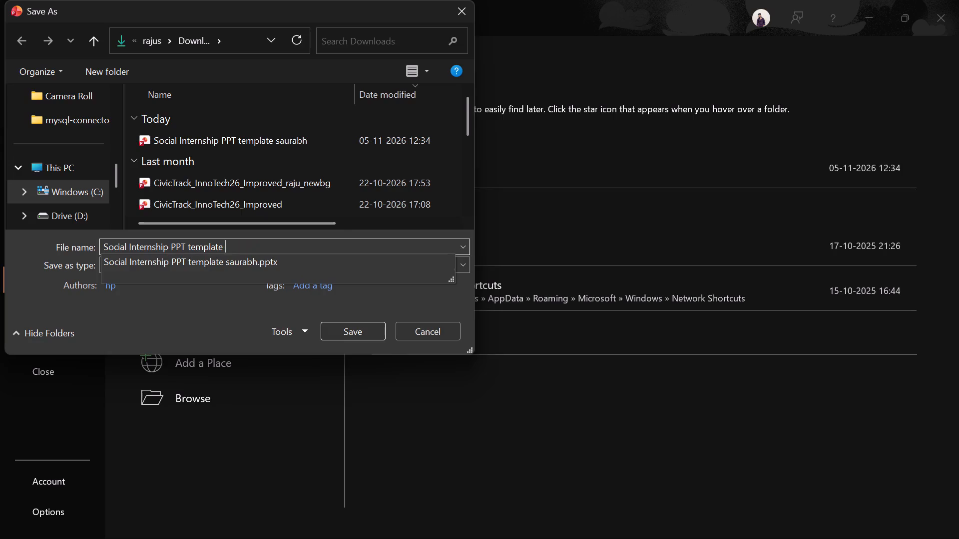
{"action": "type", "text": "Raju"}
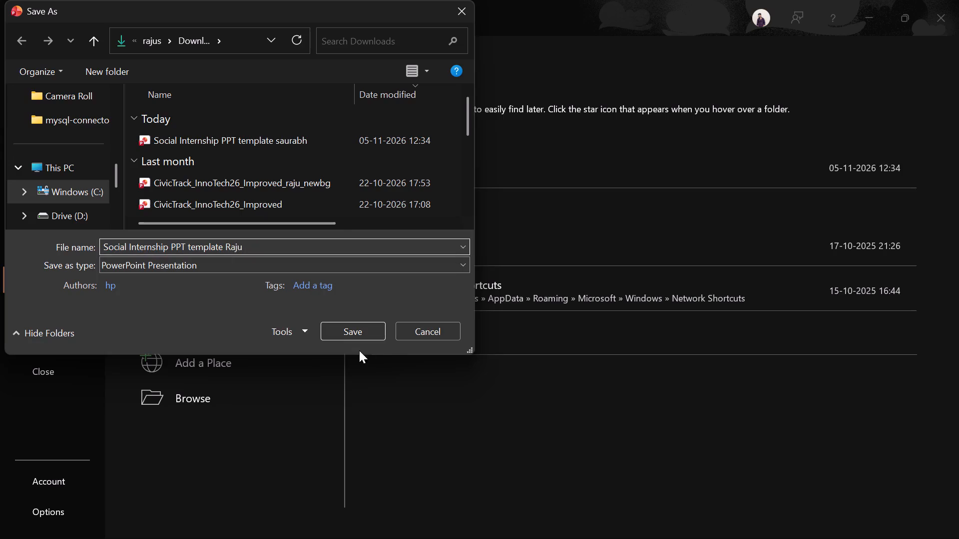
{"action": "scroll", "coordinate": [69, 168], "scroll_direction": "up", "scroll_amount": 3}
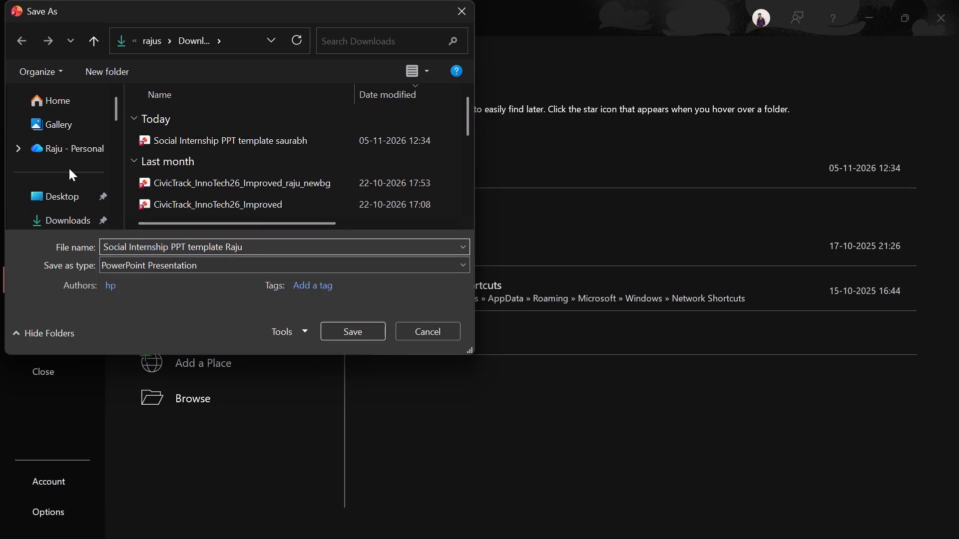
{"action": "double_click", "coordinate": [71, 219]}
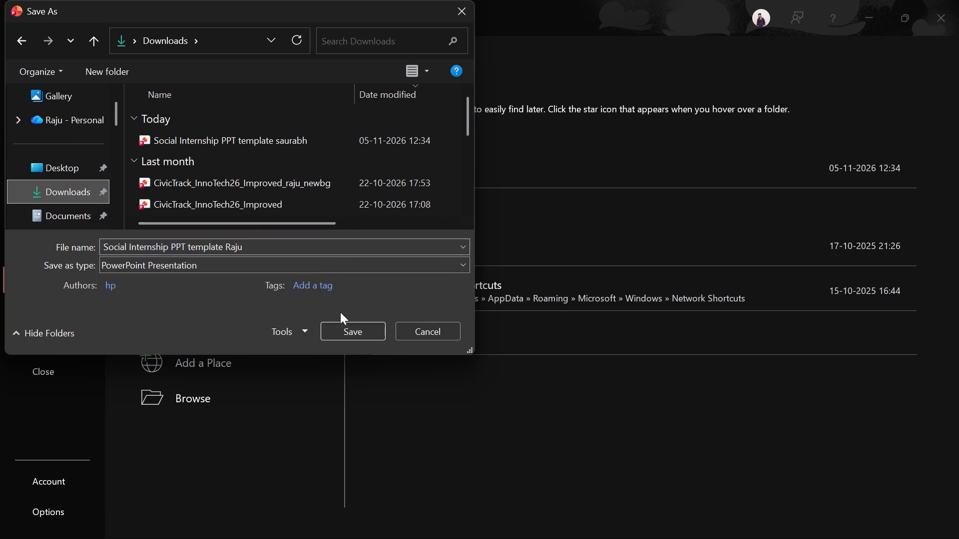
{"action": "left_click", "coordinate": [345, 331]}
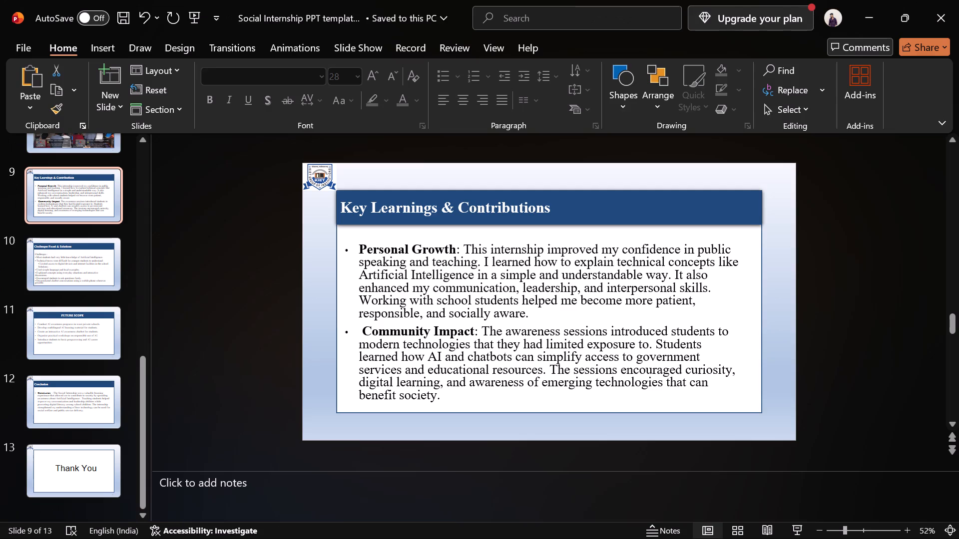
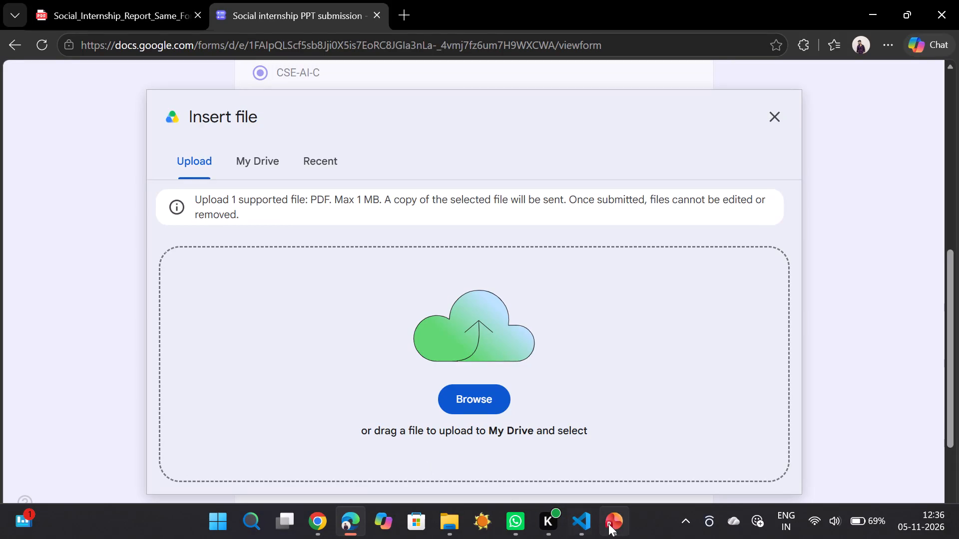
Switch from the internship PPT submission form back to the presentation in PowerPoint.
{"action": "left_click", "coordinate": [609, 524]}
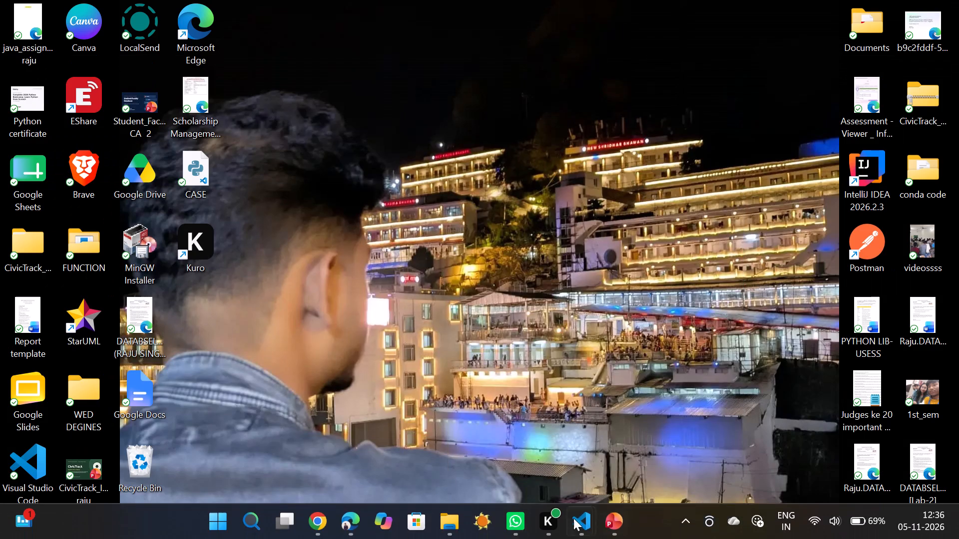
Find the Social Internship PPT template saurabh presentation in the Downloads folder and open its file name for editing.
{"action": "left_click", "coordinate": [443, 522]}
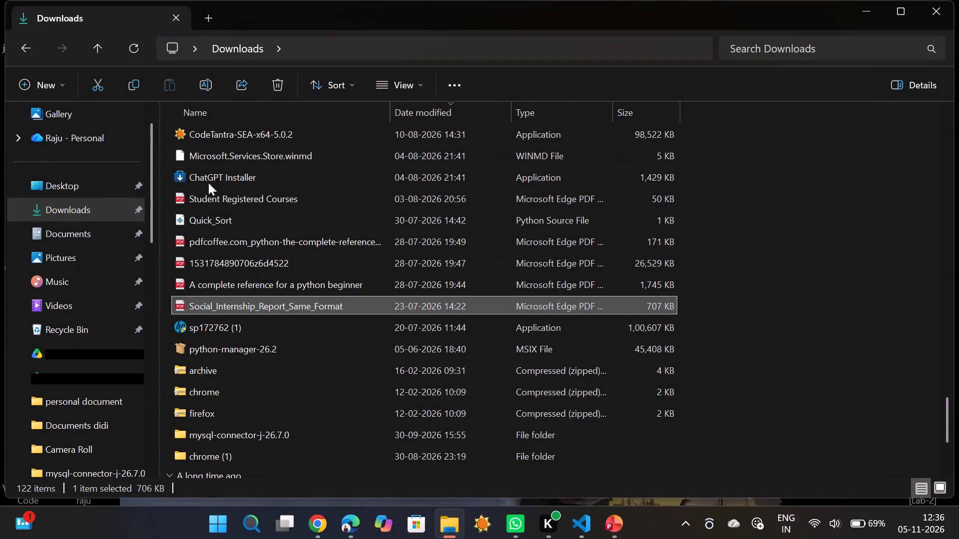
{"action": "scroll", "coordinate": [268, 241], "scroll_direction": "up", "scroll_amount": 3}
{"action": "scroll", "coordinate": [333, 208], "scroll_direction": "up", "scroll_amount": 3}
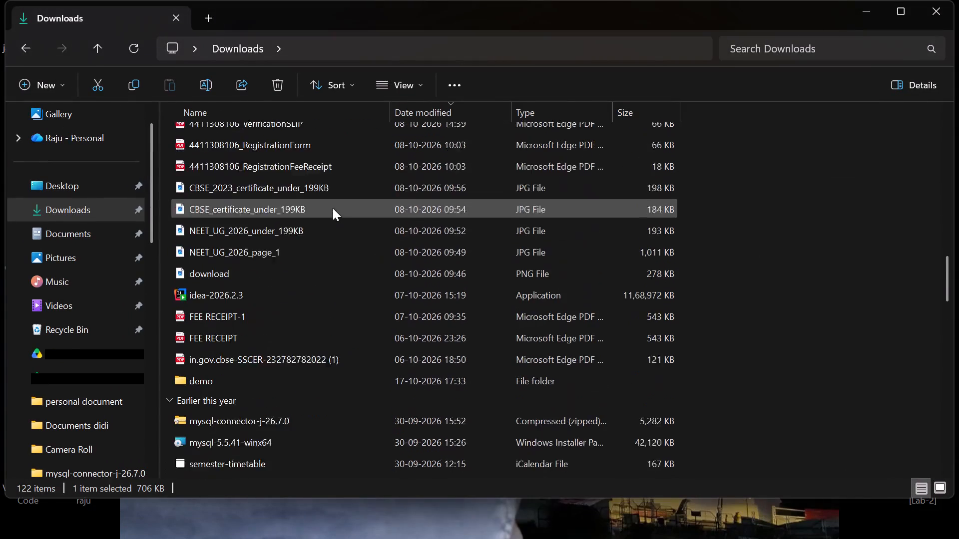
{"action": "scroll", "coordinate": [290, 162], "scroll_direction": "up", "scroll_amount": 8}
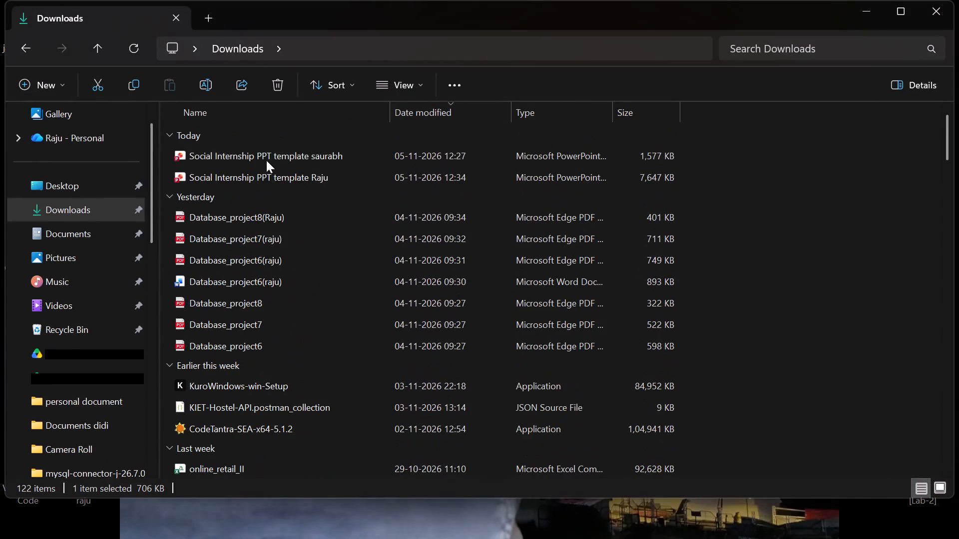
{"action": "left_click", "coordinate": [268, 159]}
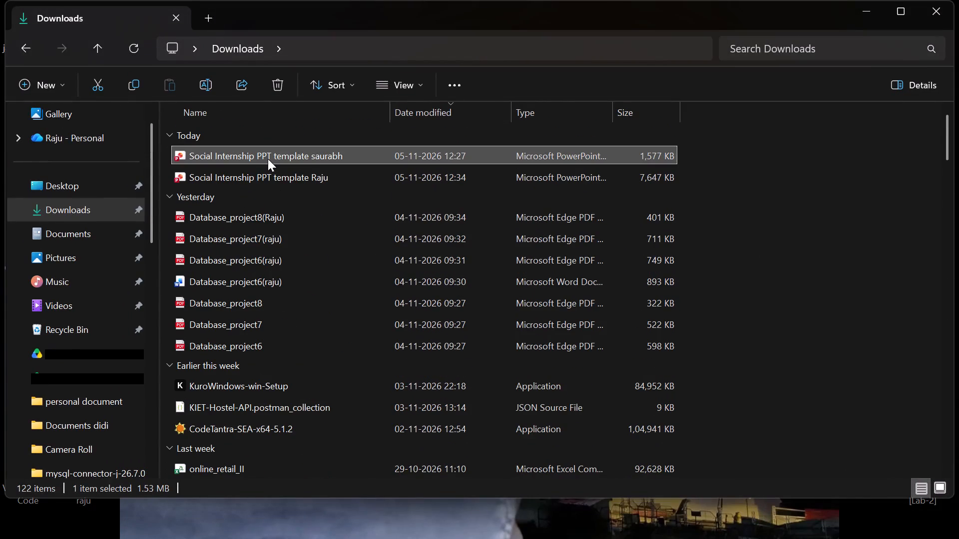
{"action": "key", "text": "F2"}
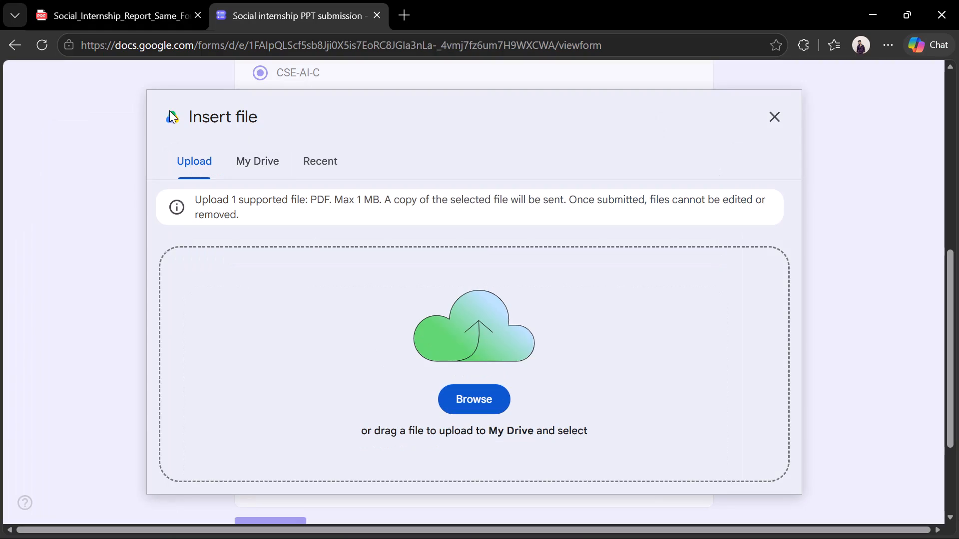
Switch to Microsoft Edge and dismiss the Insert file dialog of the Social internship PPT submission form.
{"action": "scroll", "coordinate": [250, 148], "scroll_direction": "up", "scroll_amount": 2}
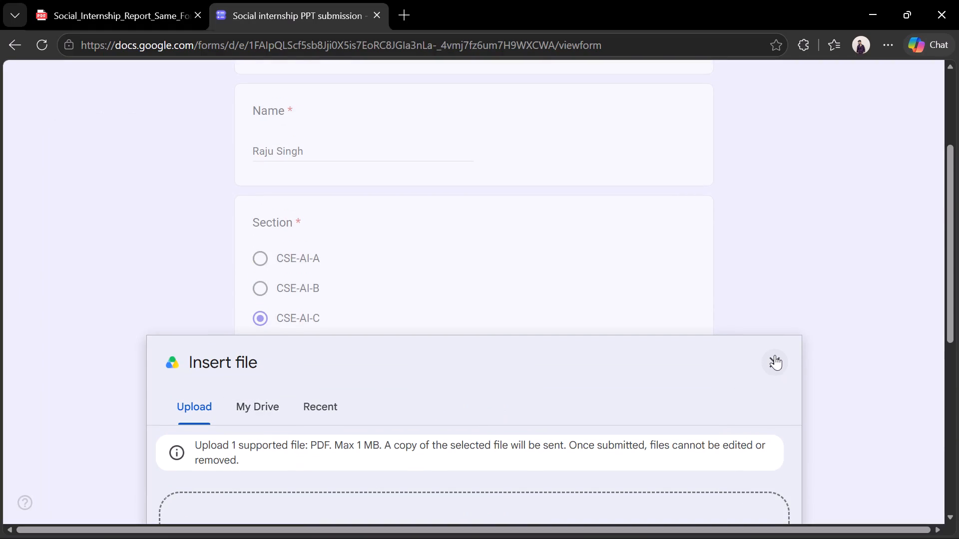
{"action": "left_click", "coordinate": [775, 362]}
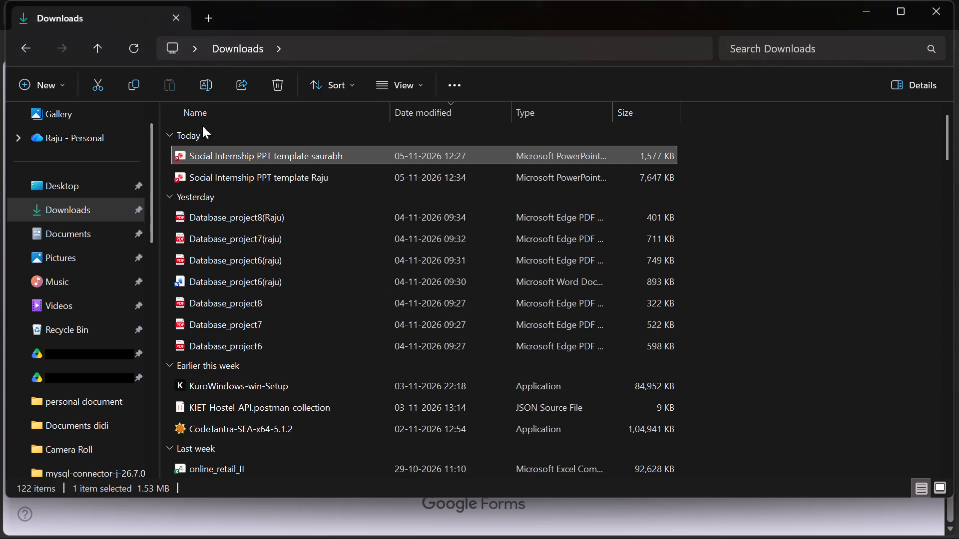
In File Explorer, rename the Social Internship PPT template saurabh file as Social Internship, followed by the student's roll number, an underscore and the student's name.
{"action": "left_click", "coordinate": [257, 155]}
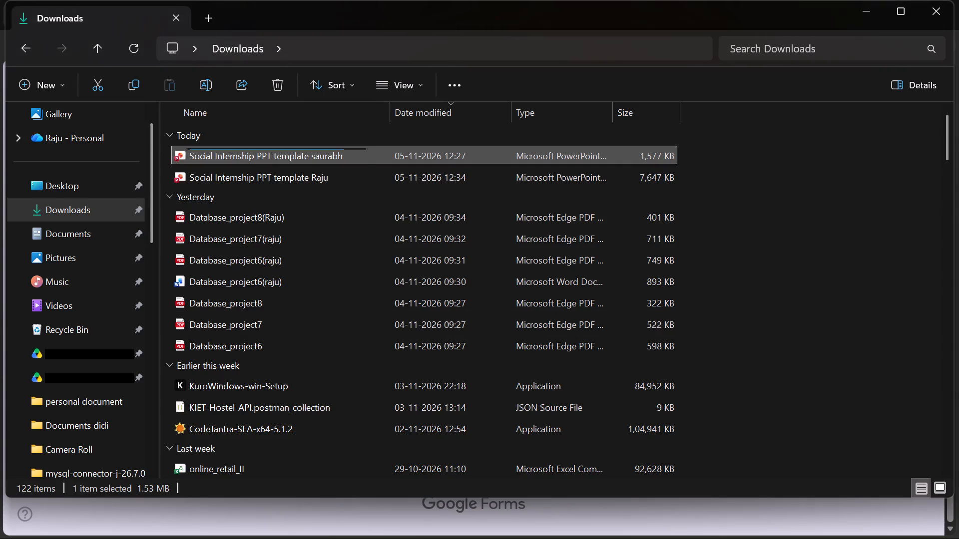
{"action": "key", "text": "F2"}
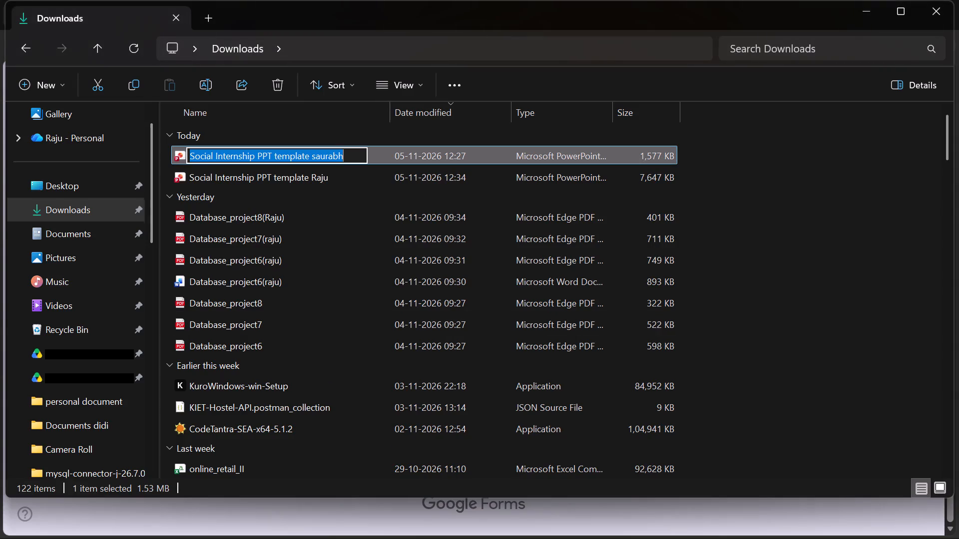
{"action": "left_click", "coordinate": [348, 153]}
{"action": "key", "text": "ctrl+BackSpace"}
{"action": "key", "text": "ctrl+BackSpace"}
{"action": "key", "text": "ctrl+BackSpace"}
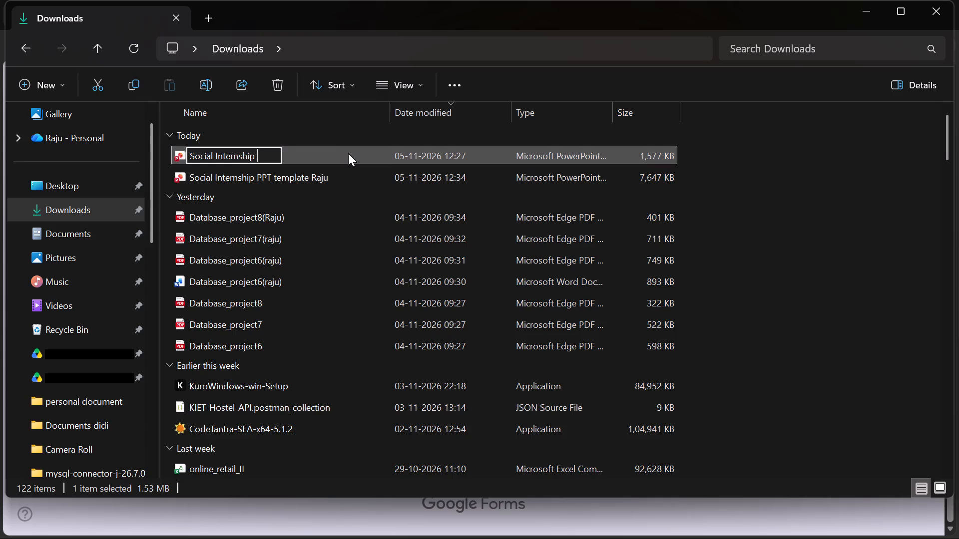
{"action": "key", "text": "ctrl+p"}
{"action": "key", "text": "ctrl+p"}
{"action": "key", "text": "ctrl+t"}
{"action": "key", "text": "ctrl+p"}
{"action": "key", "text": "ctrl+p"}
{"action": "key", "text": "ctrl+t"}
{"action": "left_click", "coordinate": [261, 153]}
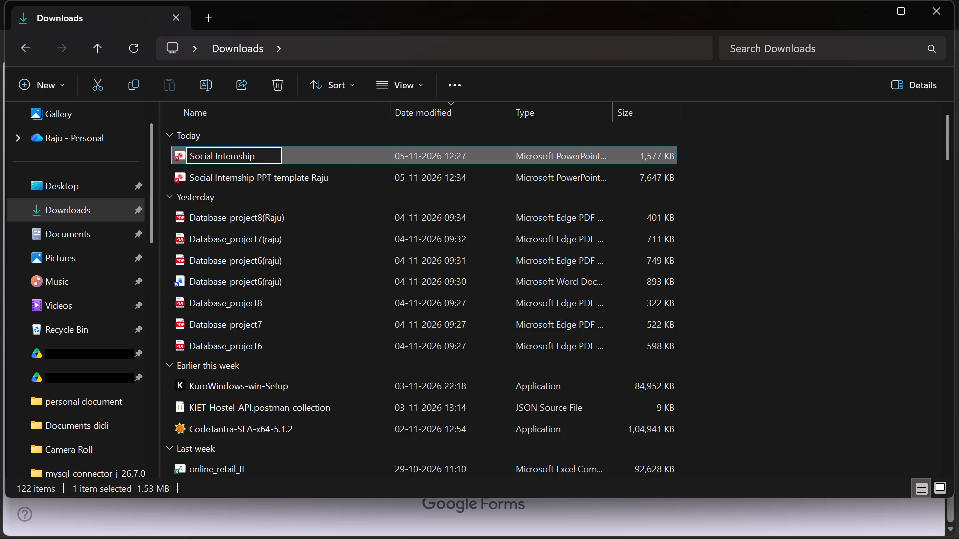
{"action": "key", "text": "ctrl+p"}
{"action": "key", "text": "ctrl+p"}
{"action": "key", "text": "BackSpace"}
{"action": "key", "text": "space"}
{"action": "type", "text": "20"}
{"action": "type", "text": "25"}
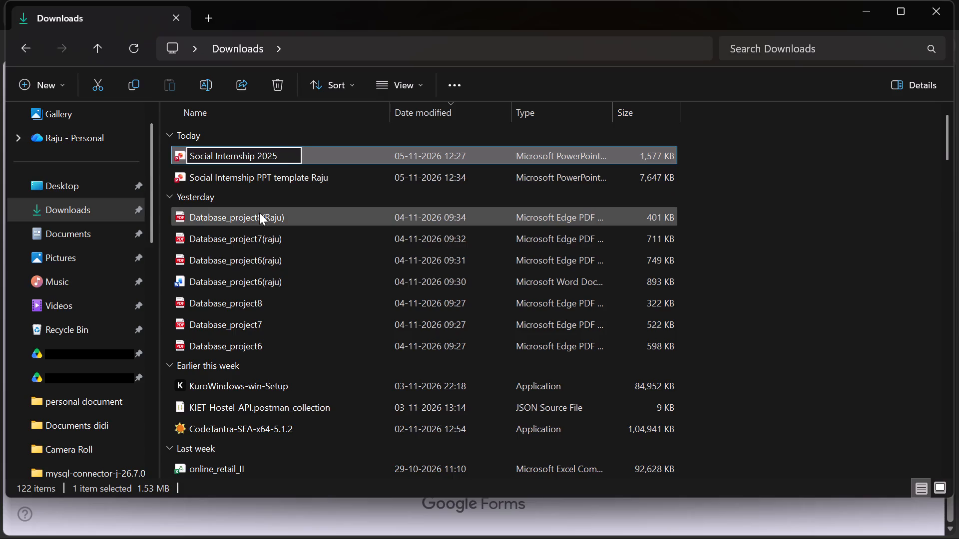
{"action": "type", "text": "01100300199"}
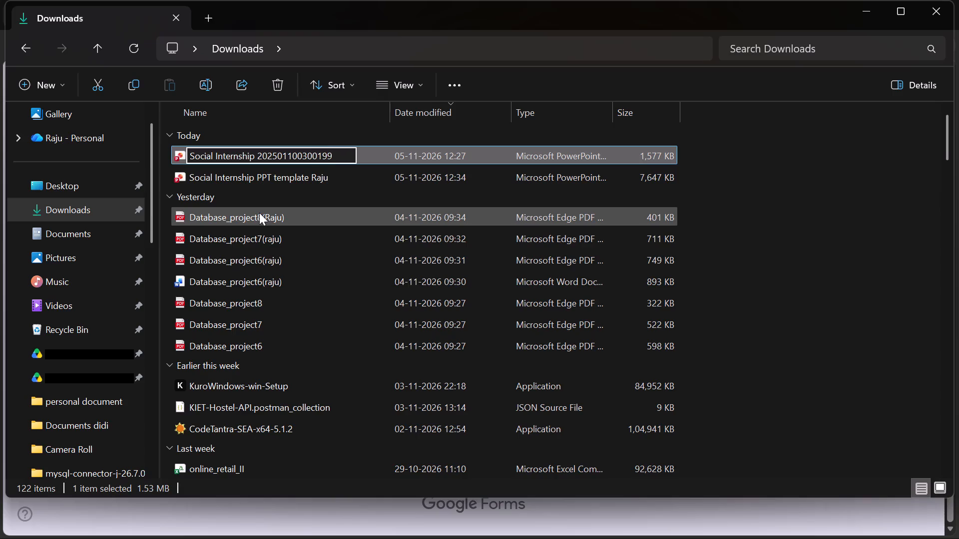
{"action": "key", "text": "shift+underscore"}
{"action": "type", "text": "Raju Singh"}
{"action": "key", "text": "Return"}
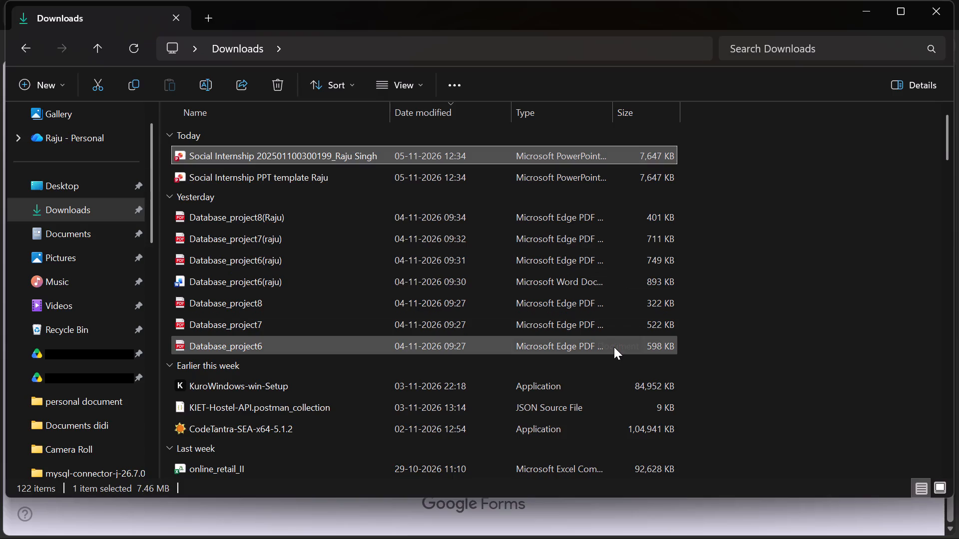
Open the renamed presentation and check slide 6, Geo Tagged Photographs & Video Link.
{"action": "double_click", "coordinate": [343, 155]}
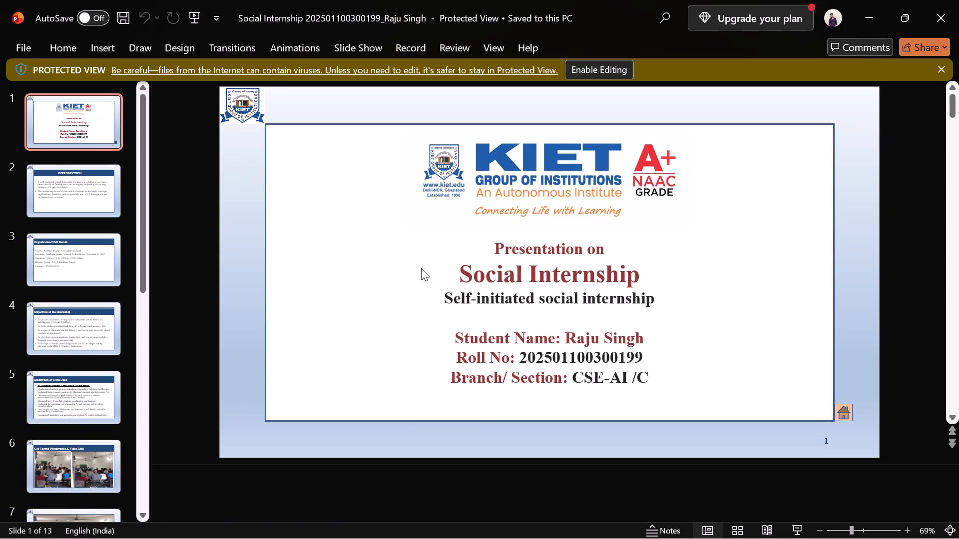
{"action": "scroll", "coordinate": [65, 310], "scroll_direction": "down", "scroll_amount": 1}
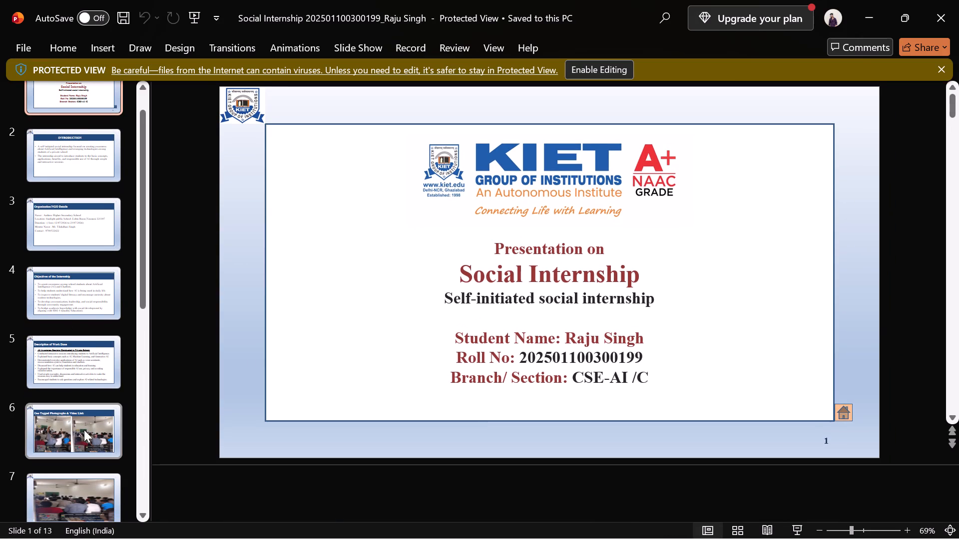
{"action": "left_click", "coordinate": [84, 446]}
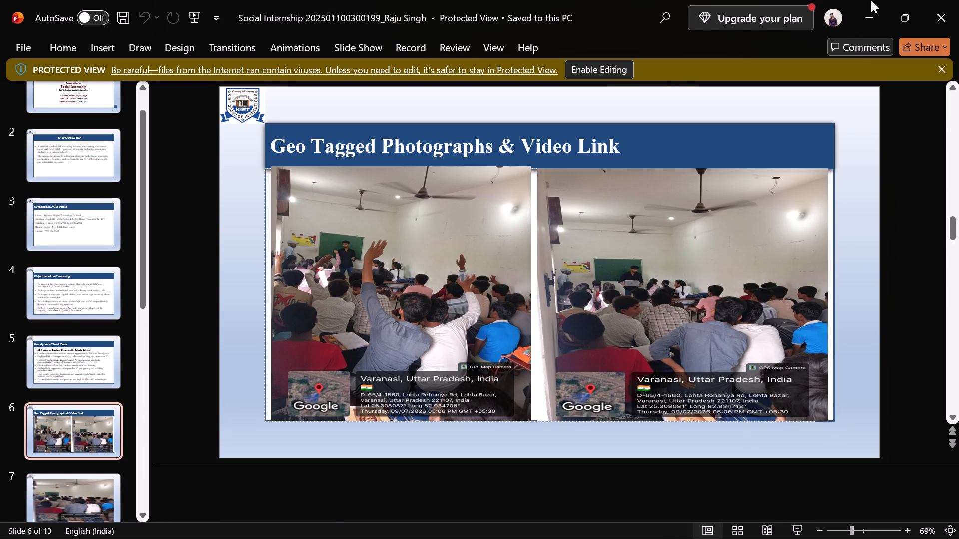
Minimize the Social Internship presentation window to show the desktop.
{"action": "left_click", "coordinate": [872, 14]}
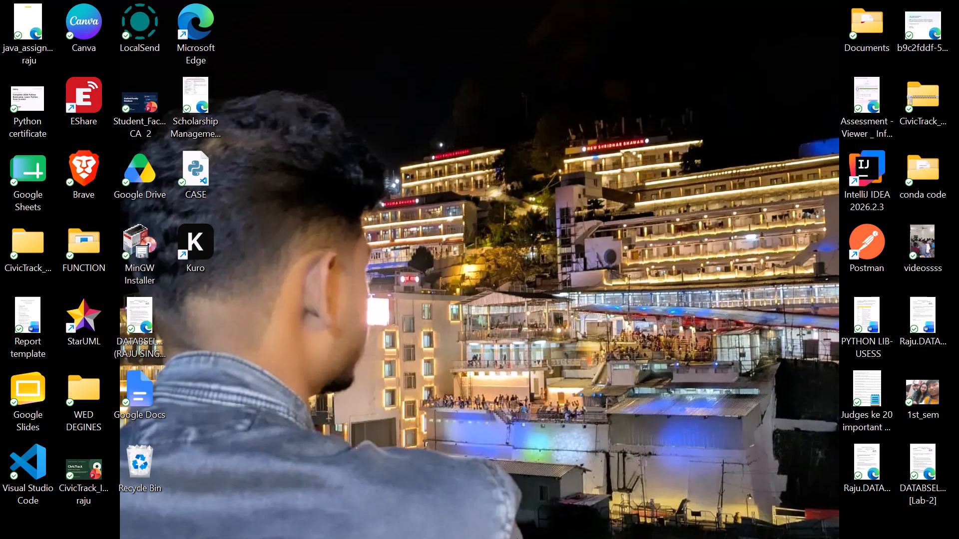
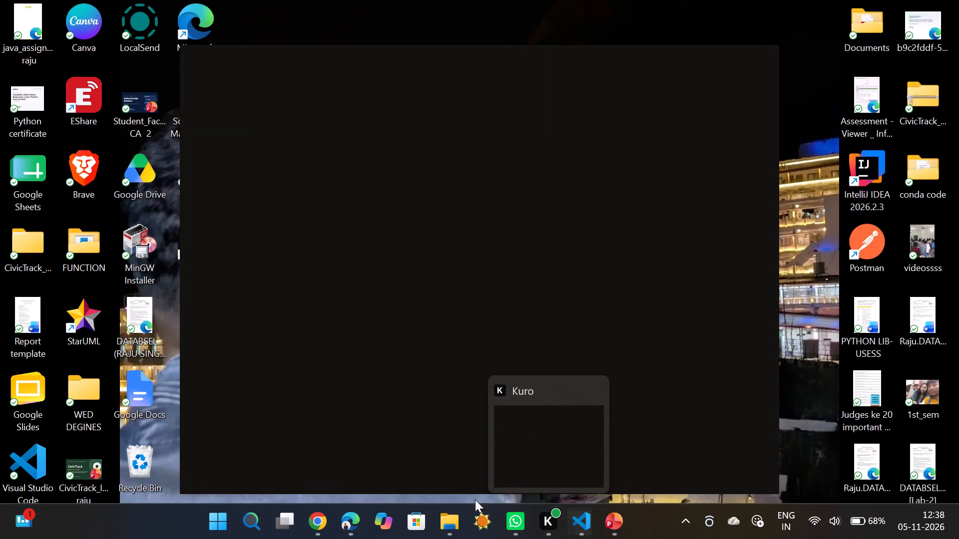
Switch to PowerPoint and bring up its open Social Internship presentations.
{"action": "left_click", "coordinate": [611, 531]}
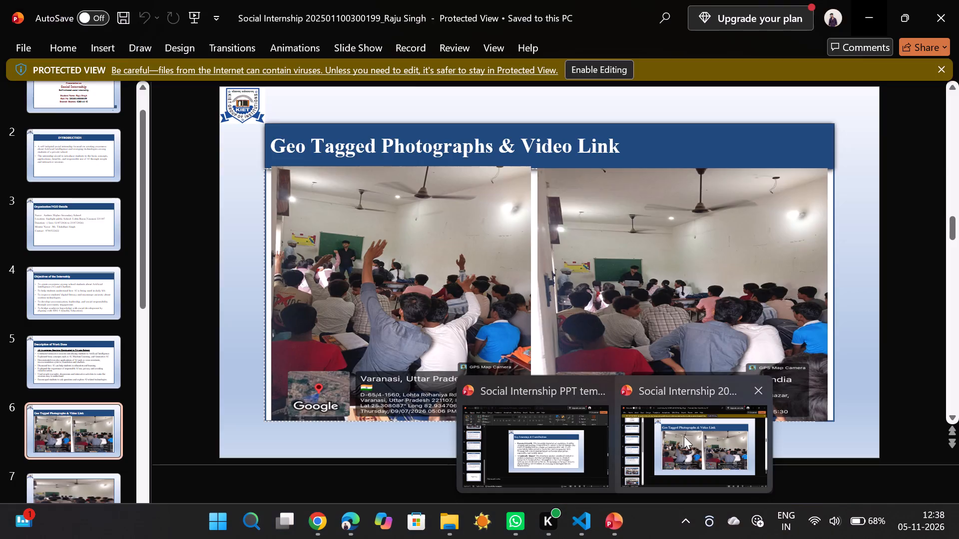
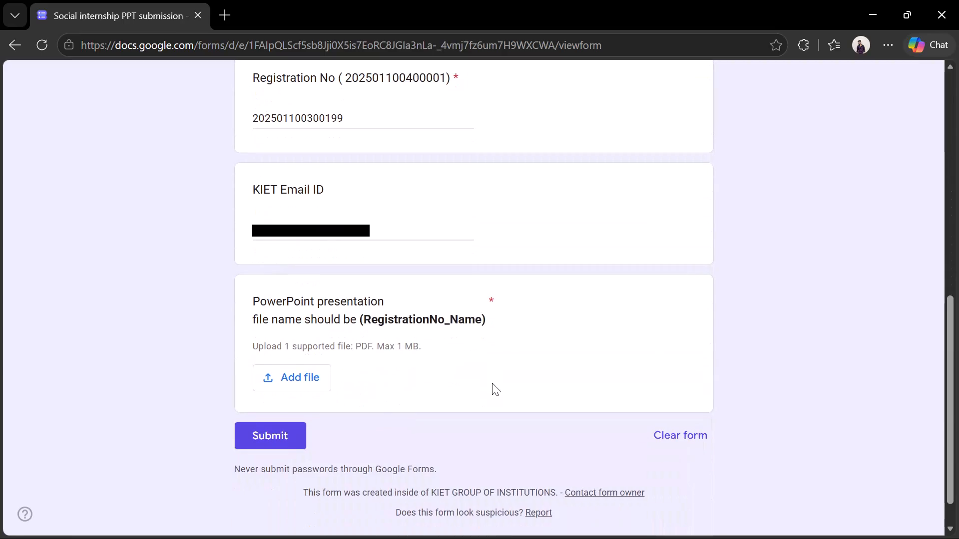
In Microsoft Edge, start adding a file to the form's PowerPoint presentation question and browse the computer for the PDF.
{"action": "left_click", "coordinate": [282, 374]}
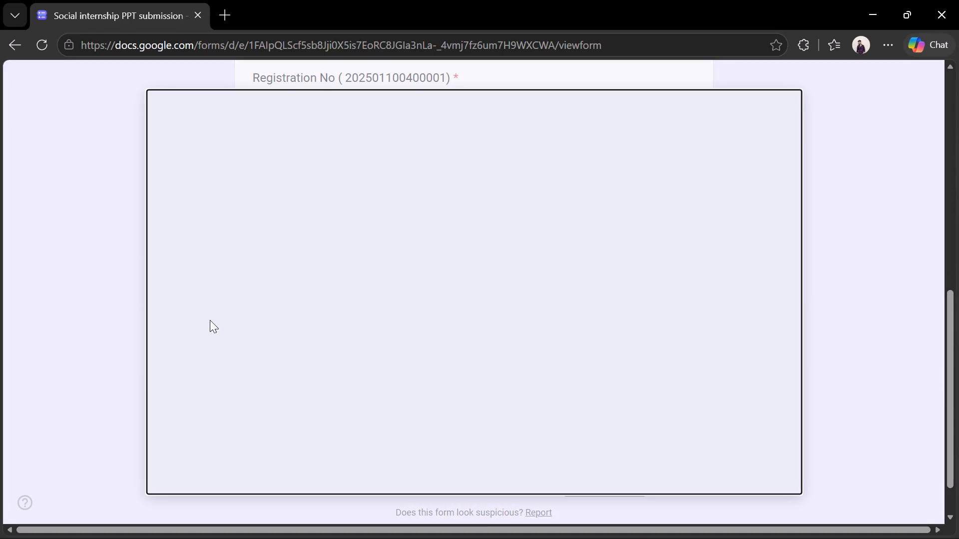
{"action": "left_click", "coordinate": [474, 393]}
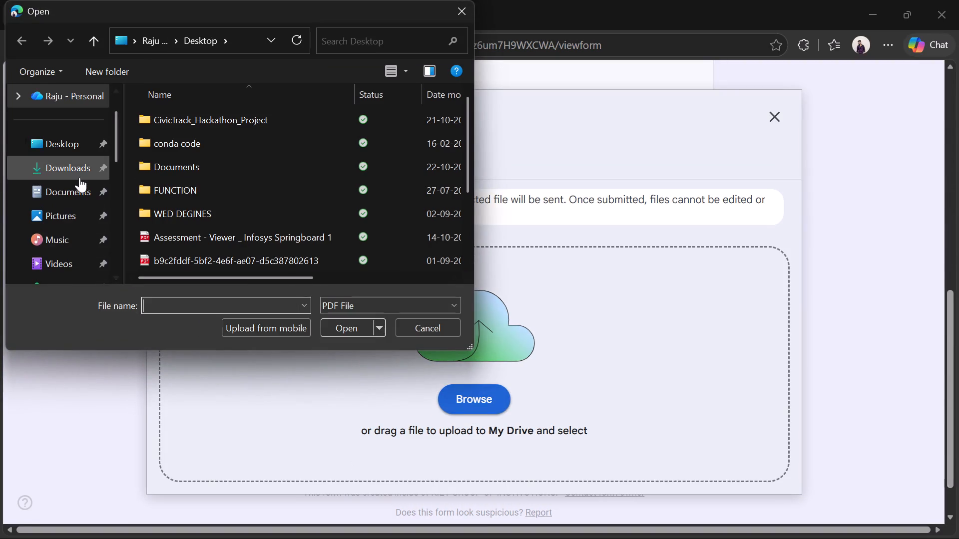
In the form's file upload dialog, look through the Downloads folder for the renamed Social Internship presentation.
{"action": "triple_click", "coordinate": [79, 176]}
{"action": "scroll", "coordinate": [269, 198], "scroll_direction": "up", "scroll_amount": 7}
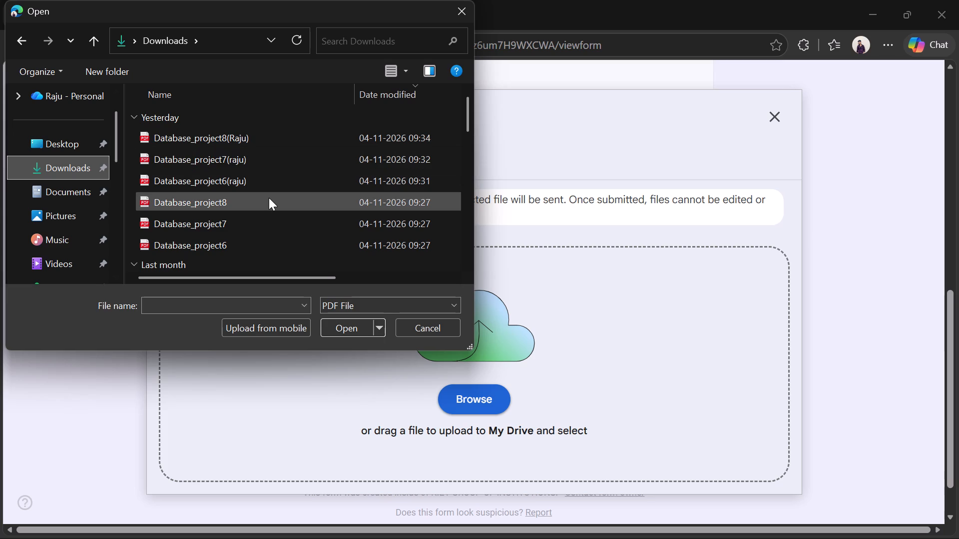
{"action": "left_click", "coordinate": [138, 117]}
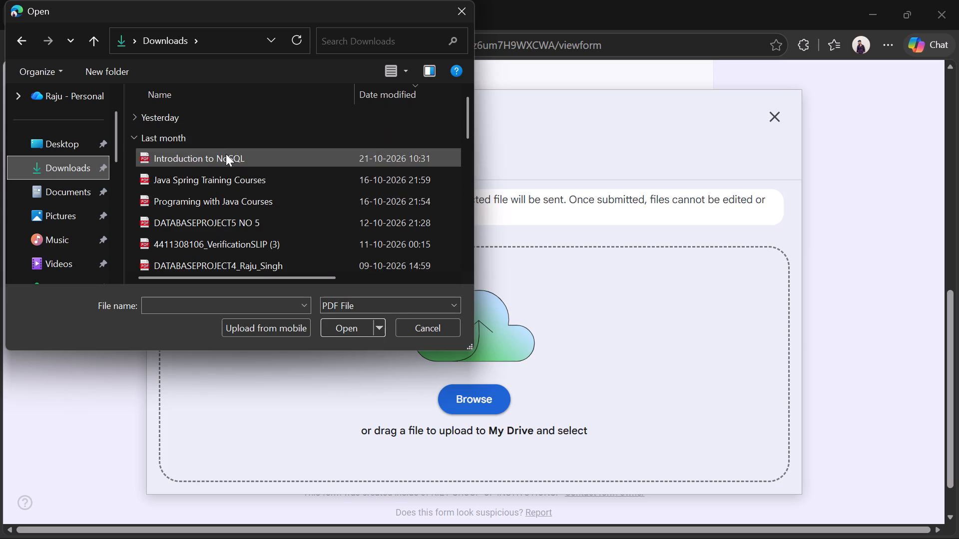
{"action": "scroll", "coordinate": [216, 136], "scroll_direction": "down", "scroll_amount": 7}
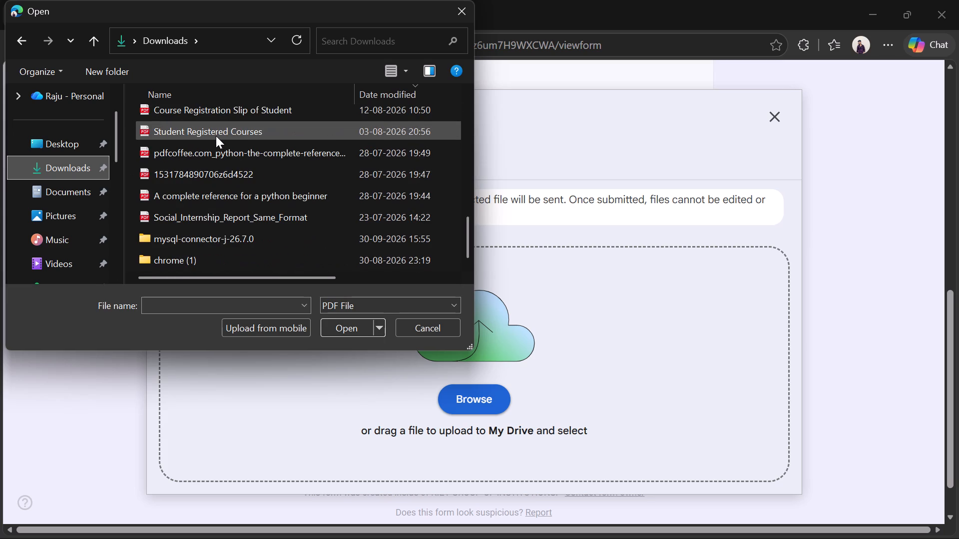
{"action": "left_click", "coordinate": [329, 38]}
{"action": "scroll", "coordinate": [299, 186], "scroll_direction": "up", "scroll_amount": 20}
{"action": "scroll", "coordinate": [299, 186], "scroll_direction": "up", "scroll_amount": 5}
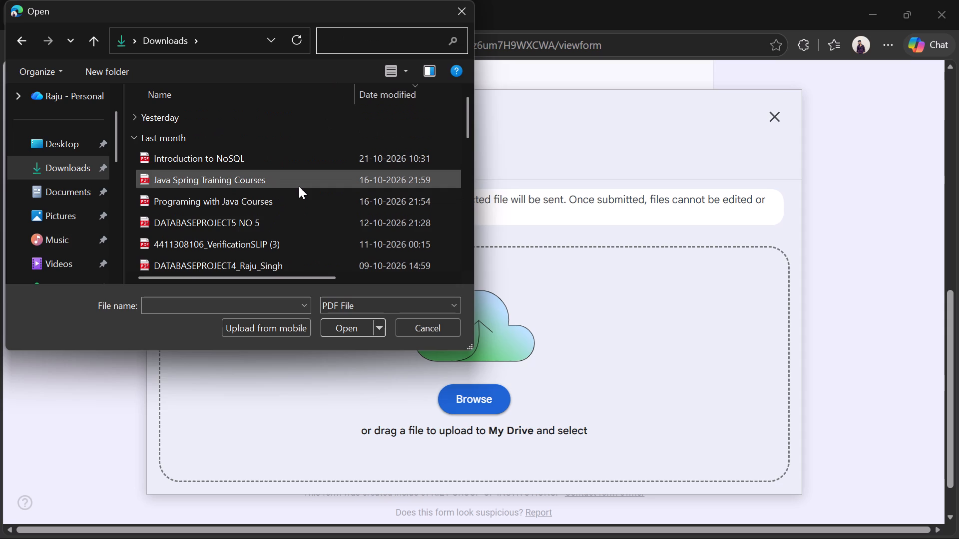
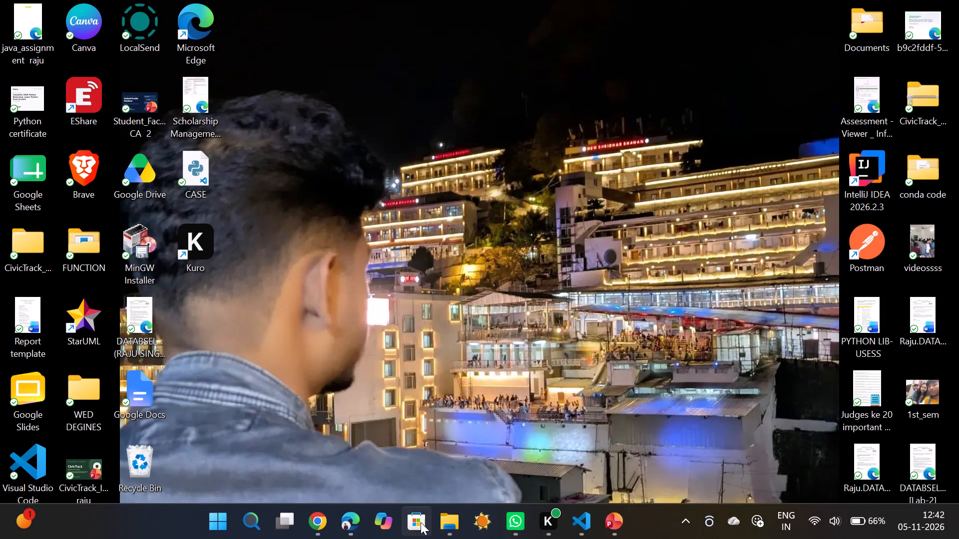
Copy the Social Internship presentation named with the roll number and student name from the Downloads folder.
{"action": "left_click", "coordinate": [446, 519]}
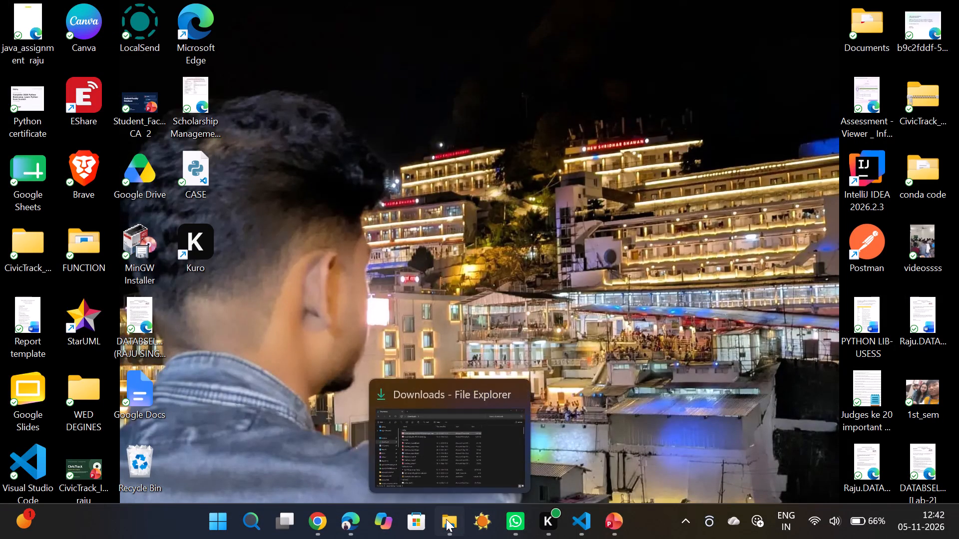
{"action": "right_click", "coordinate": [286, 159]}
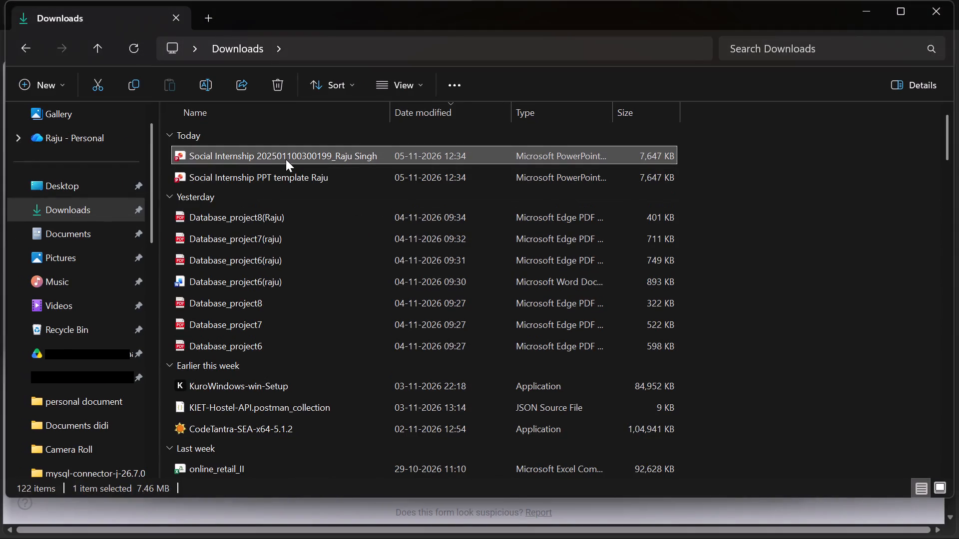
{"action": "left_click", "coordinate": [364, 124]}
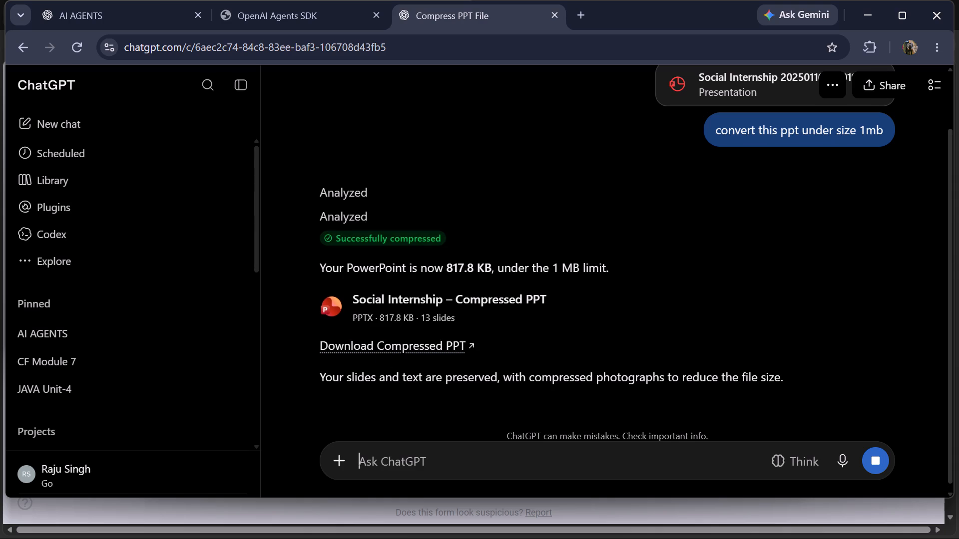
Download the compressed file Social_Internship_under_1MB.pptx from ChatGPT's reply.
{"action": "scroll", "coordinate": [513, 303], "scroll_direction": "down", "scroll_amount": 2}
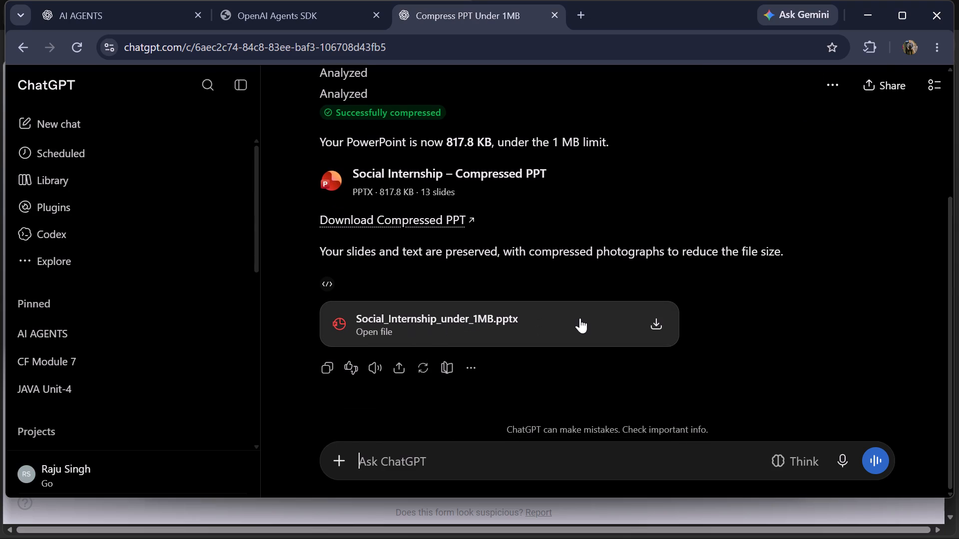
{"action": "left_click", "coordinate": [483, 322]}
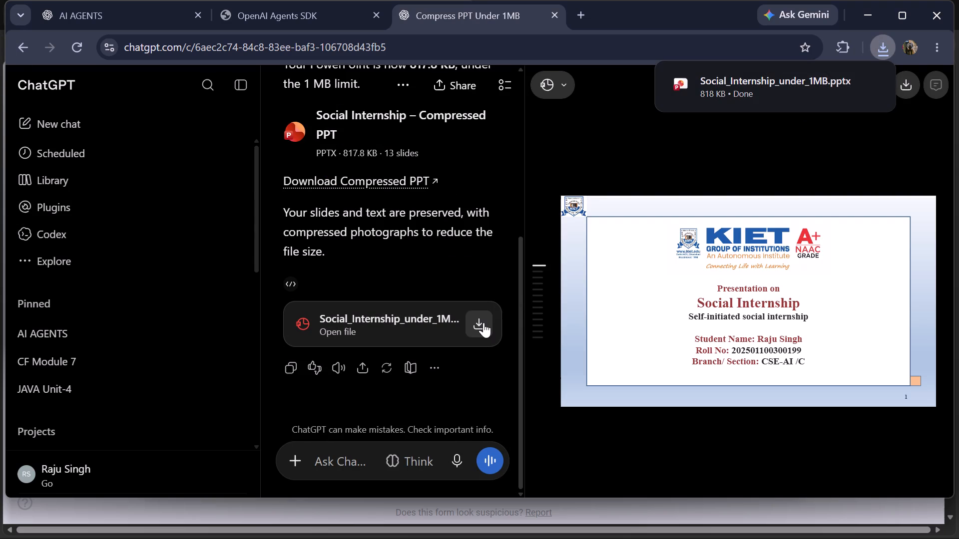
Open the downloaded Social_Internship_under_1MB presentation in PowerPoint, enable editing, and put its window aside.
{"action": "double_click", "coordinate": [736, 86]}
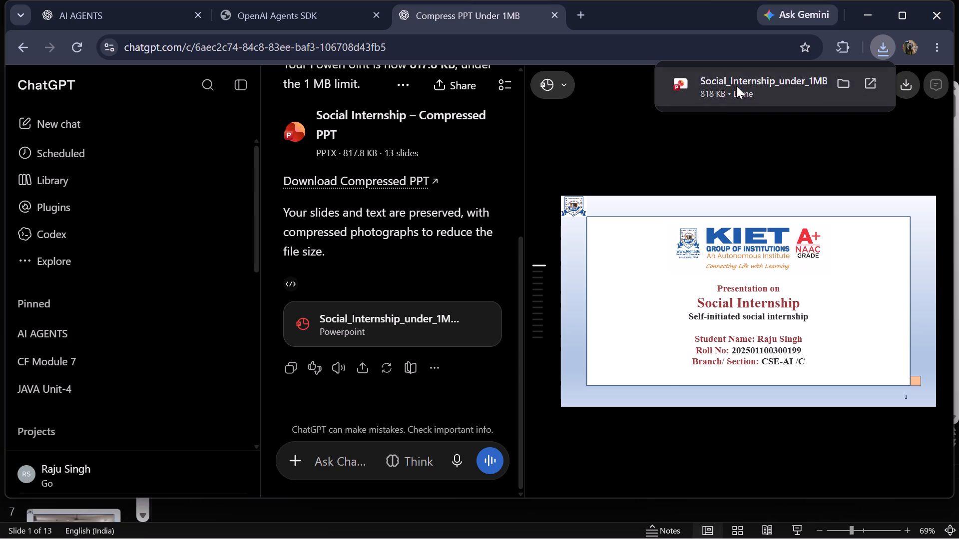
{"action": "left_click", "coordinate": [736, 86]}
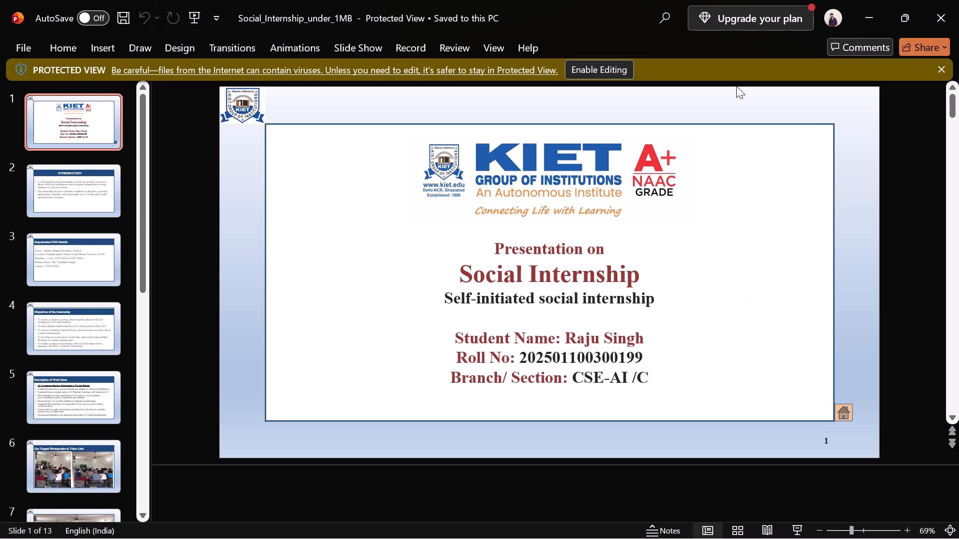
{"action": "left_click", "coordinate": [587, 67]}
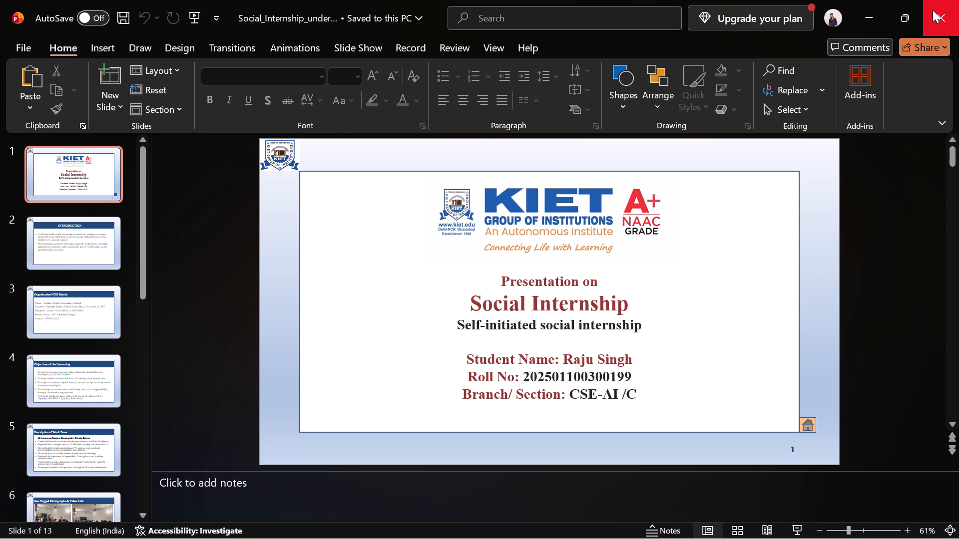
{"action": "left_click", "coordinate": [869, 23]}
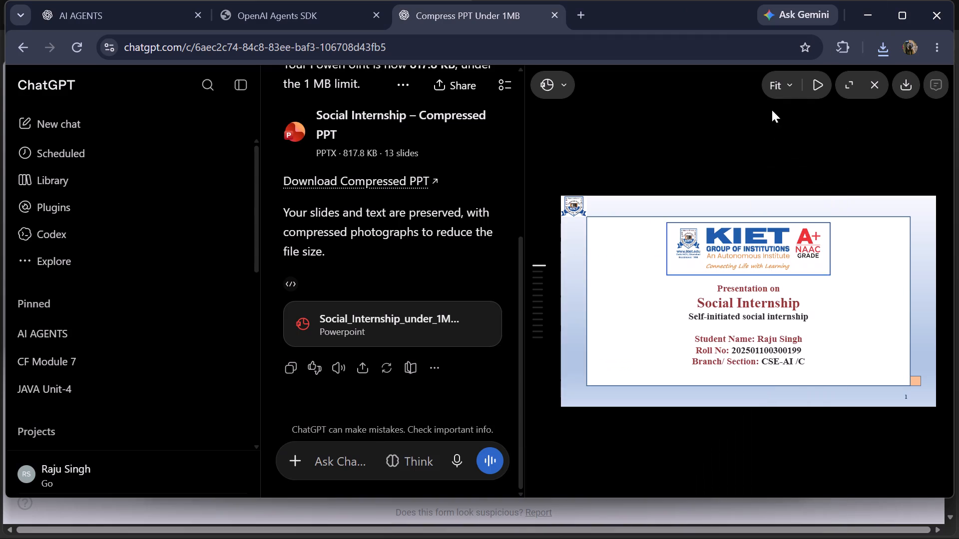
Return to the submission form in Edge and dismiss the file selection dialog.
{"action": "left_click", "coordinate": [859, 15]}
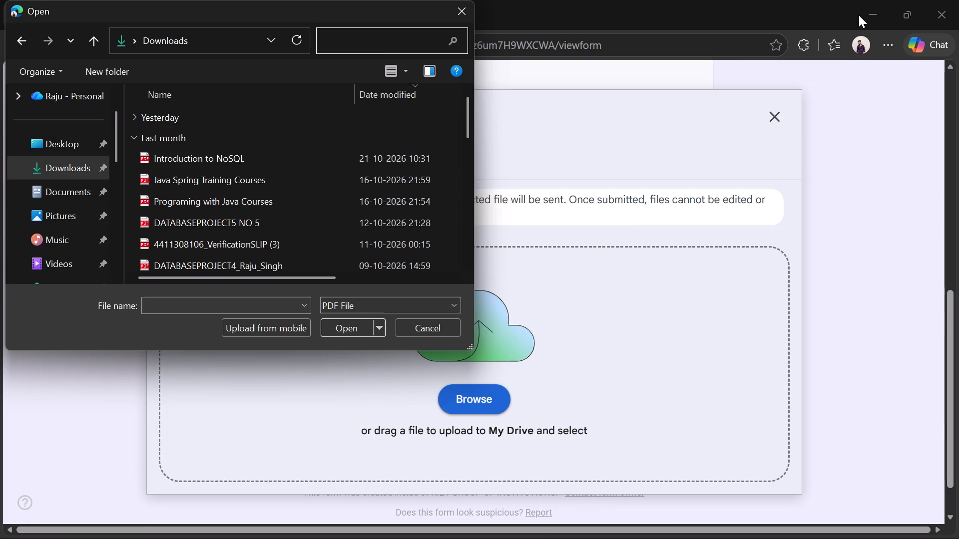
{"action": "left_click", "coordinate": [458, 17]}
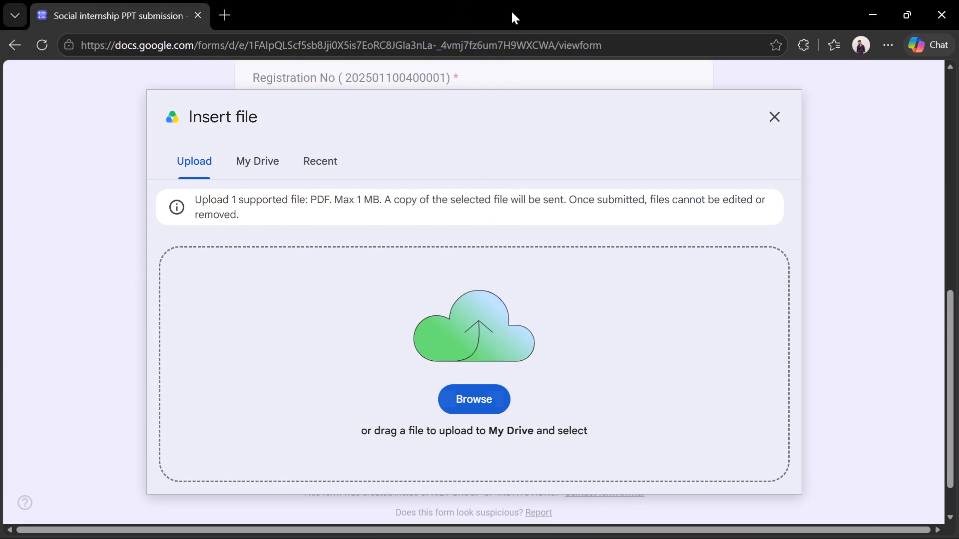
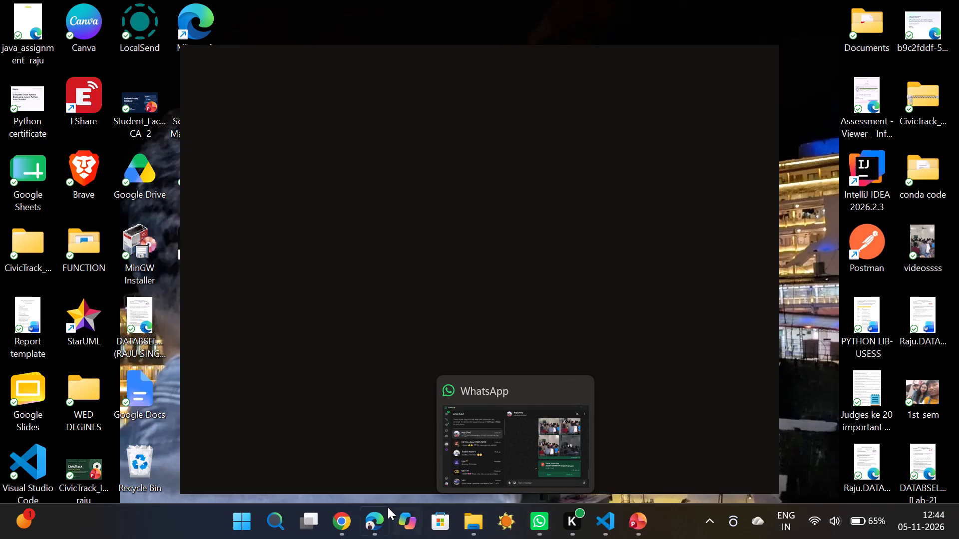
Try to rename the Social_Internship_under_1MB presentation in Downloads as "Social_Intership" plus the registration number, an underscore and the presenter's full name.
{"action": "left_click", "coordinate": [485, 530]}
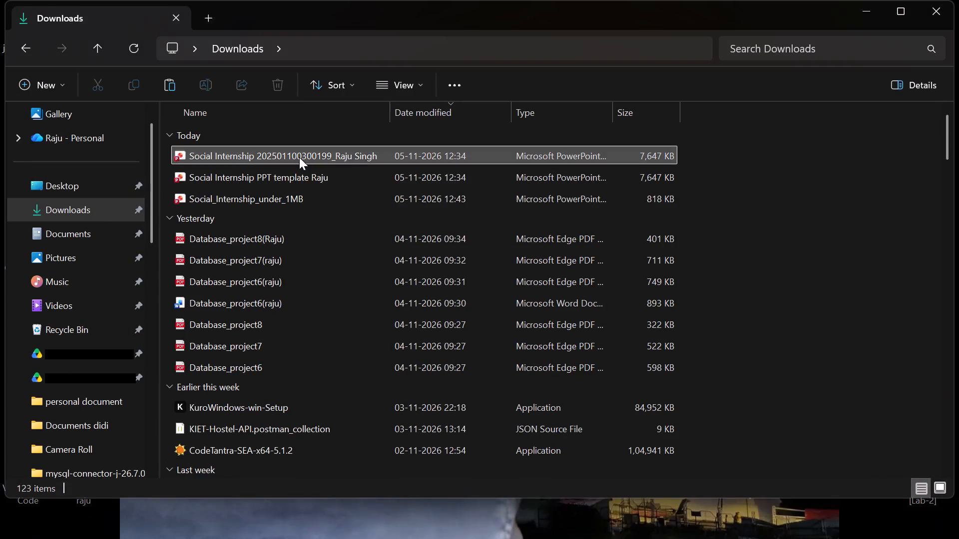
{"action": "scroll", "coordinate": [311, 263], "scroll_direction": "up", "scroll_amount": 6}
{"action": "double_click", "coordinate": [41, 206]}
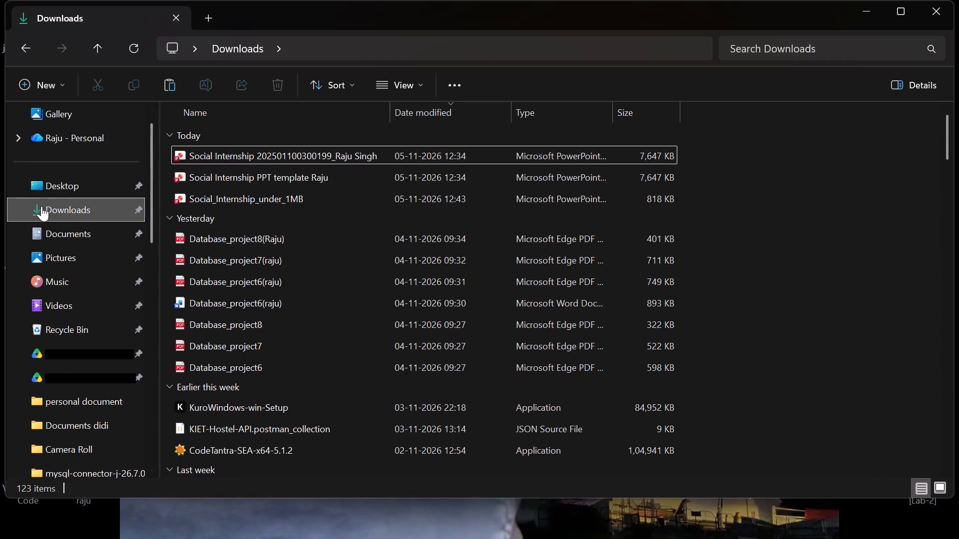
{"action": "left_click", "coordinate": [208, 153]}
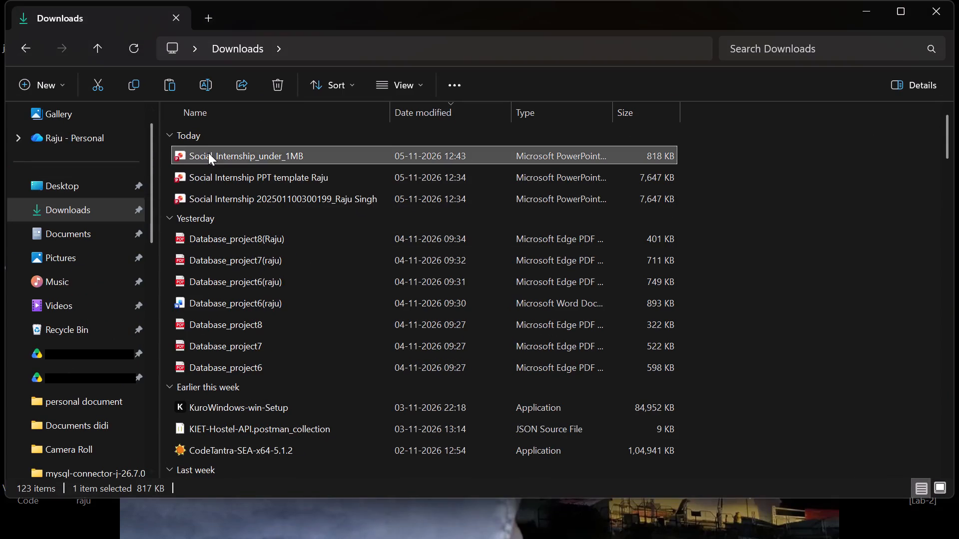
{"action": "key", "text": "F2"}
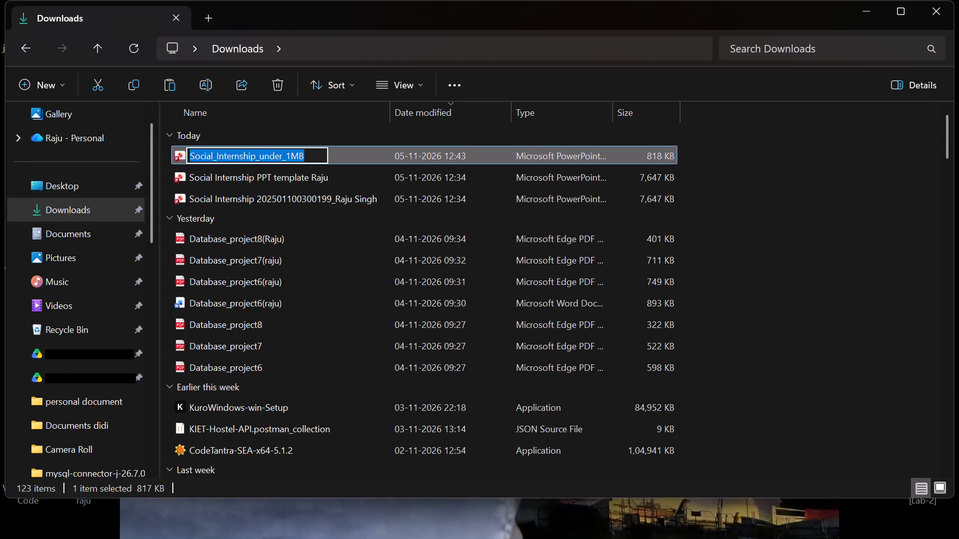
{"action": "left_click", "coordinate": [316, 153]}
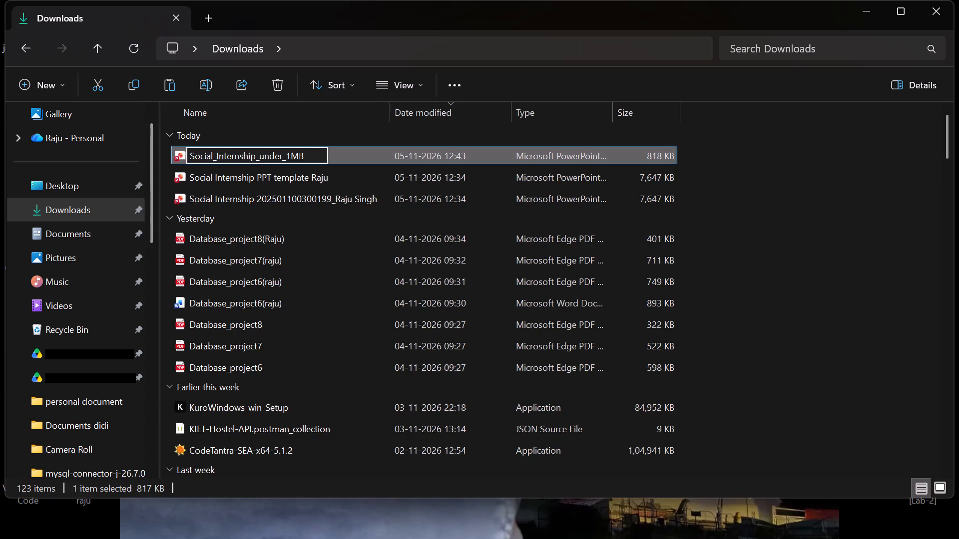
{"action": "key", "text": "ctrl+BackSpace"}
{"action": "key", "text": "ctrl+z"}
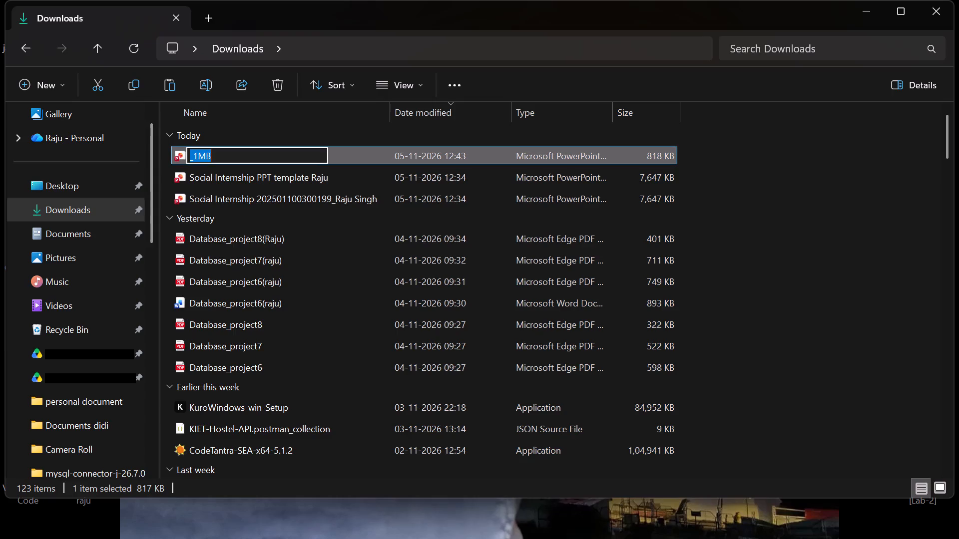
{"action": "left_click", "coordinate": [316, 153]}
{"action": "key", "text": "ctrl+z"}
{"action": "key", "text": "ctrl+z"}
{"action": "key", "text": "ctrl+z"}
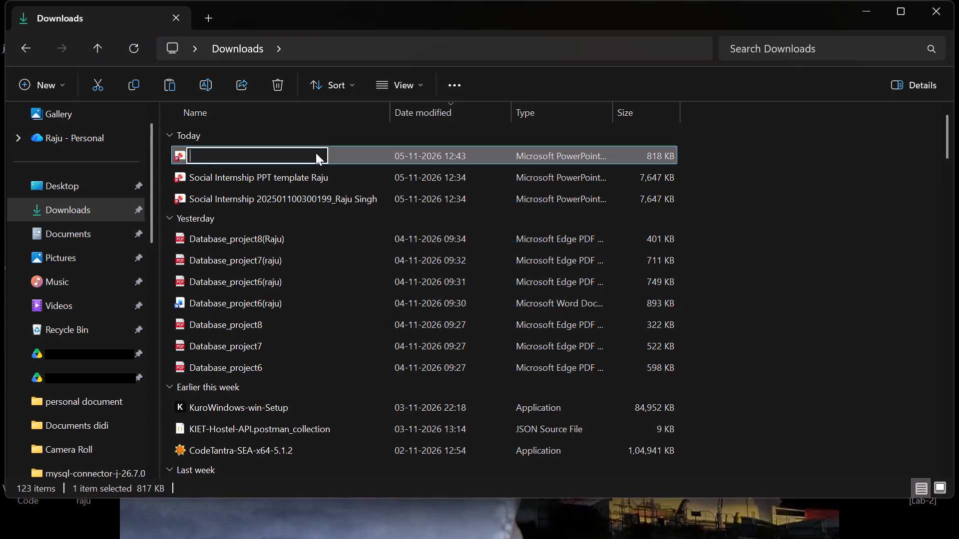
{"action": "key", "text": "ctrl+z"}
{"action": "key", "text": "ctrl+z"}
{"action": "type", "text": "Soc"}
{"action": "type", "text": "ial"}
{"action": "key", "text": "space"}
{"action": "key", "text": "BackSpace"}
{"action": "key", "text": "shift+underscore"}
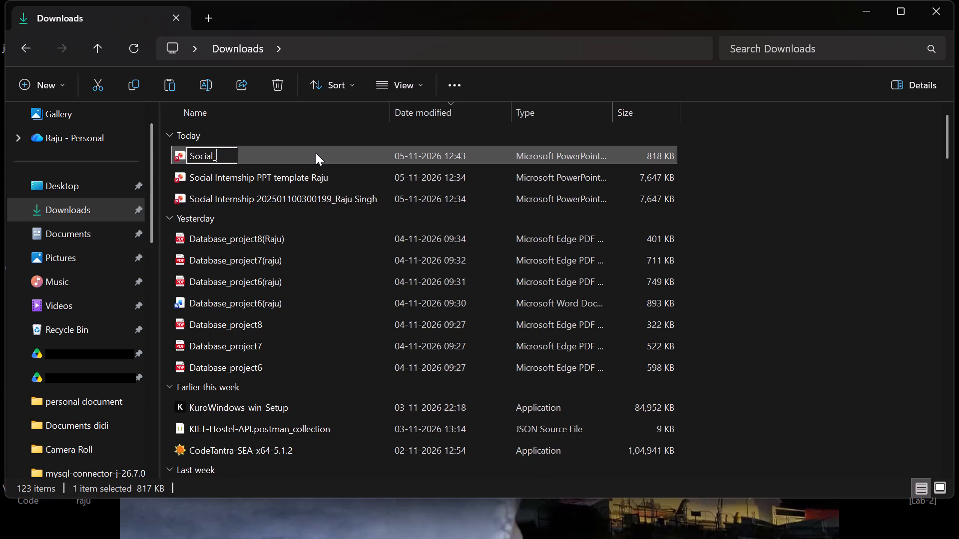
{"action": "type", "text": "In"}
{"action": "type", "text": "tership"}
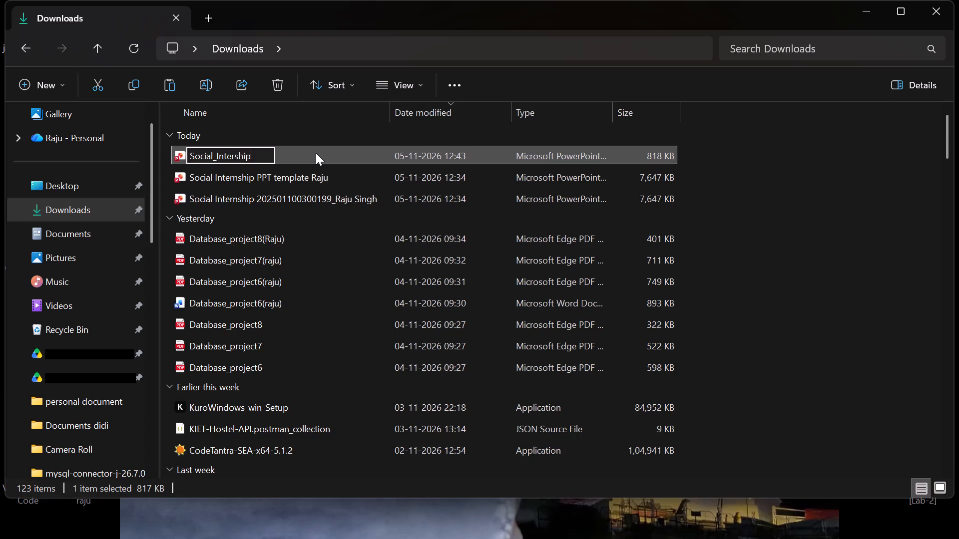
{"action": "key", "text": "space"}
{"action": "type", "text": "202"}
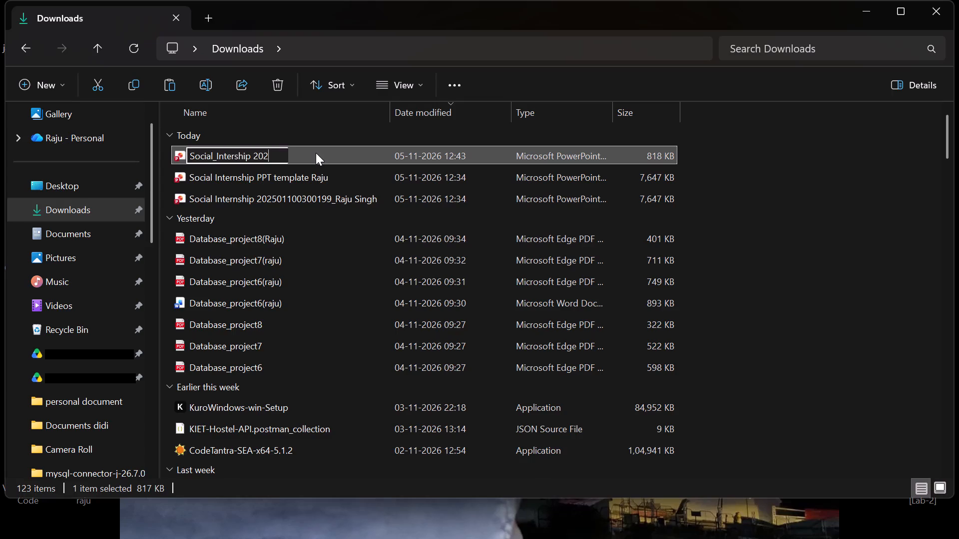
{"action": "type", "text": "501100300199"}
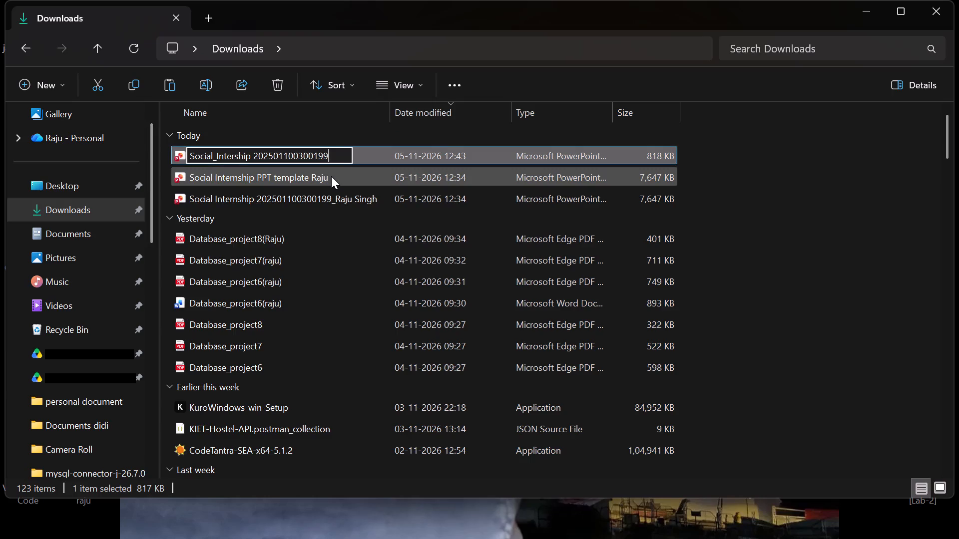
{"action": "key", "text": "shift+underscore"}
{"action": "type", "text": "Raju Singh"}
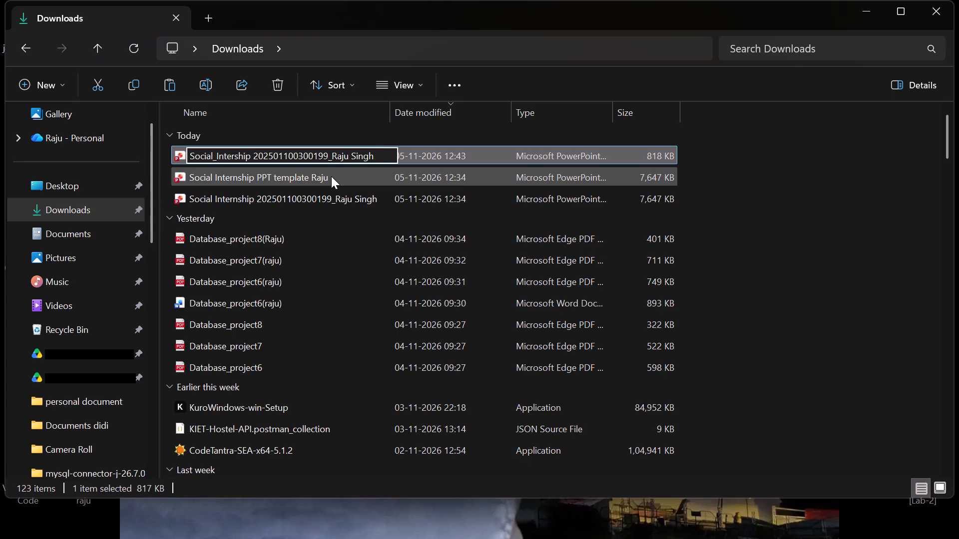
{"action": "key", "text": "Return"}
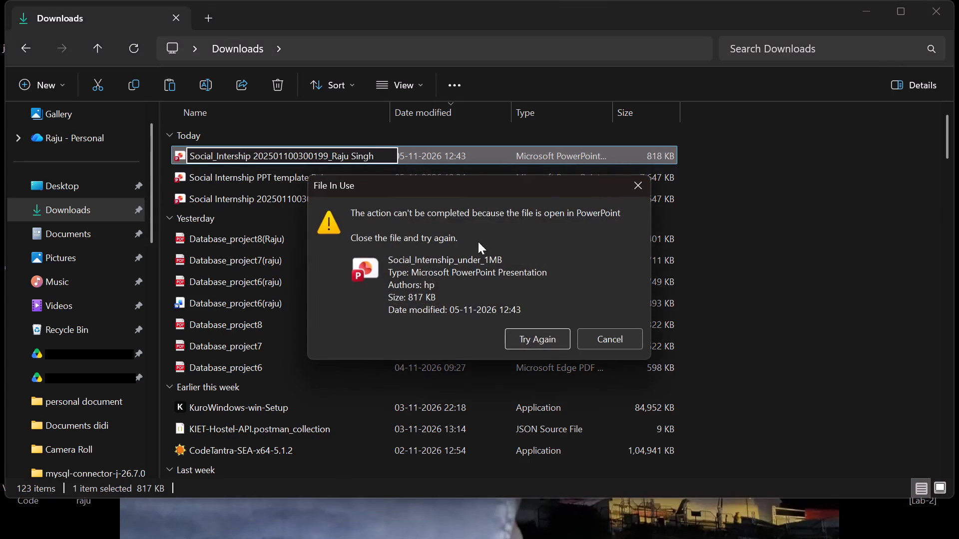
{"action": "left_click", "coordinate": [531, 342]}
{"action": "left_click", "coordinate": [531, 342]}
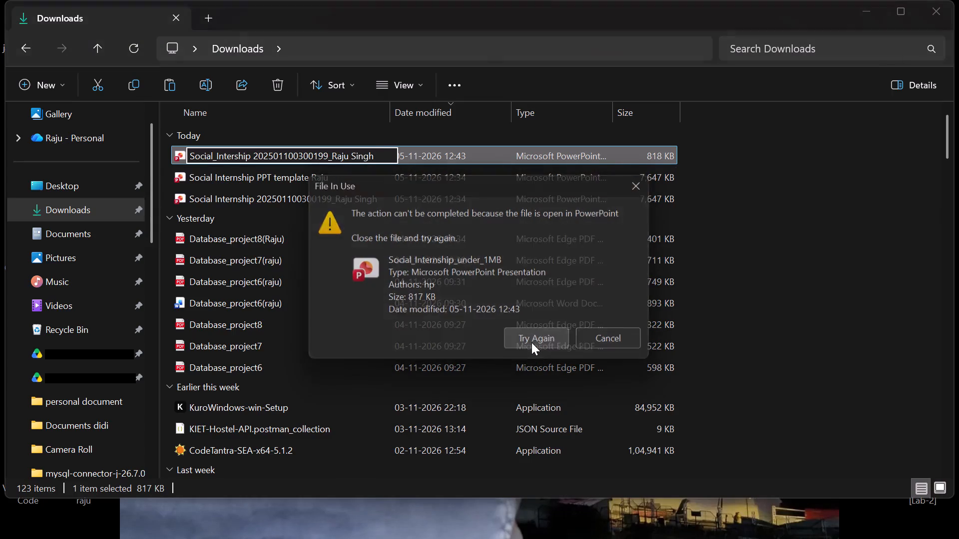
{"action": "left_click", "coordinate": [558, 339]}
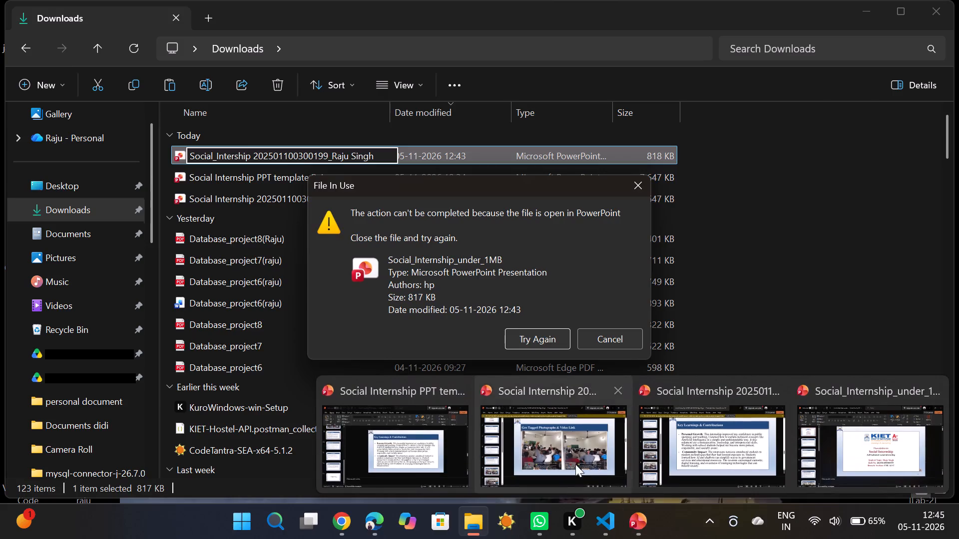
Close all four open PowerPoint presentations, retry the pending file rename and return to the desktop.
{"action": "left_click", "coordinate": [457, 391]}
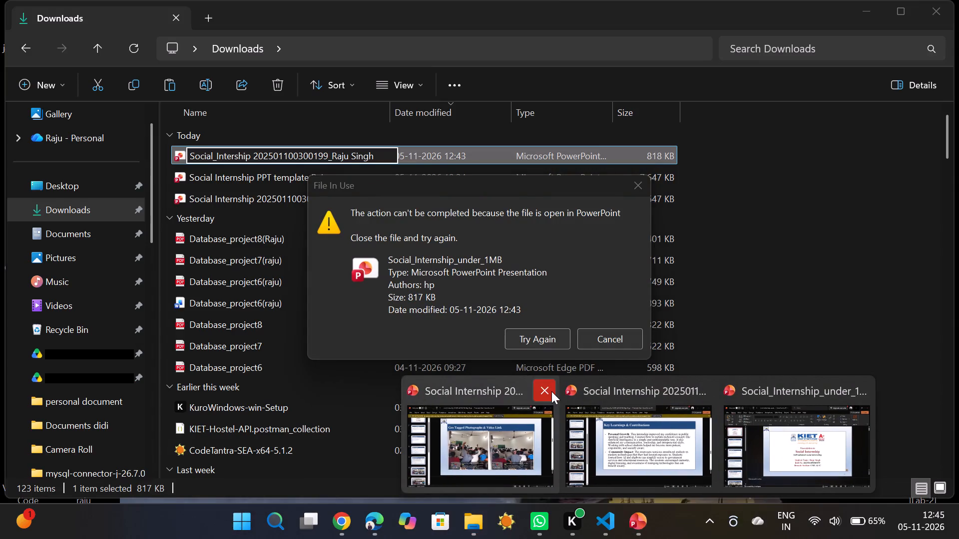
{"action": "left_click", "coordinate": [551, 391]}
{"action": "left_click", "coordinate": [627, 388]}
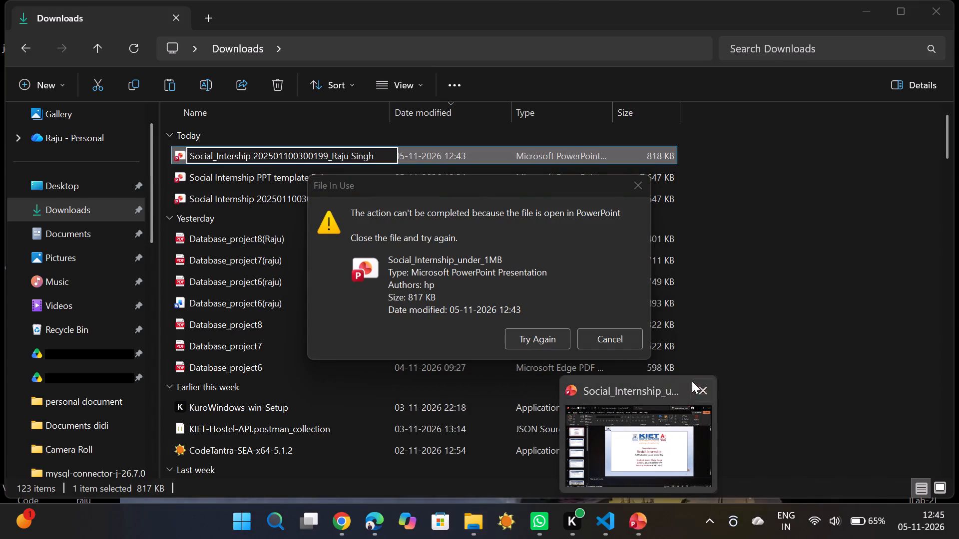
{"action": "left_click", "coordinate": [708, 381]}
{"action": "left_click", "coordinate": [513, 342]}
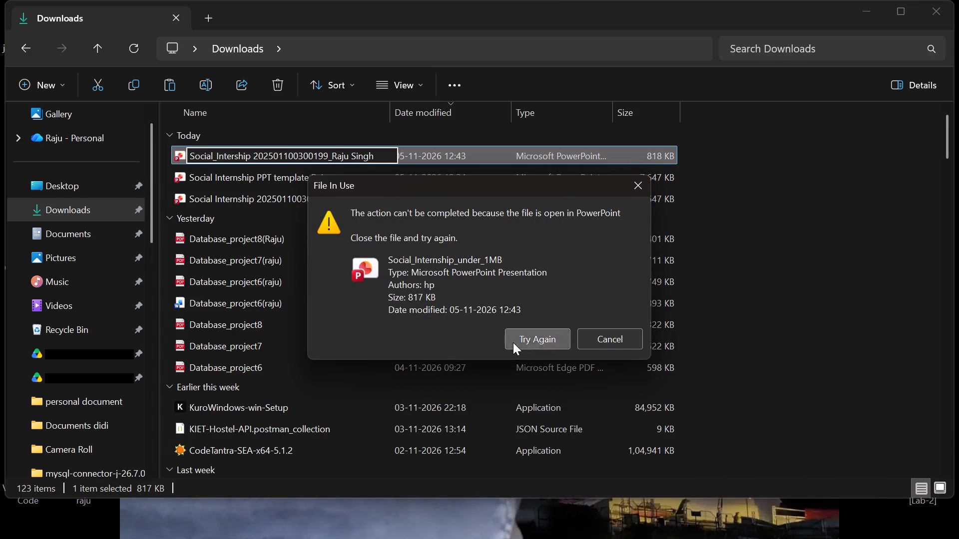
{"action": "left_click", "coordinate": [842, 322]}
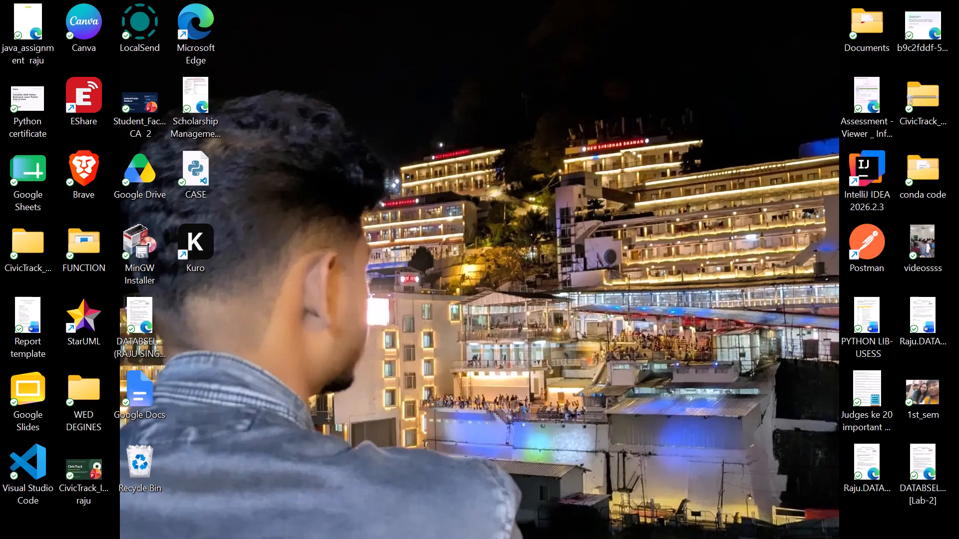
Switch to the submission form in Edge and look through the PDFs in Downloads for the Social Internship presentation, closing the file selection without choosing one.
{"action": "left_click", "coordinate": [396, 532]}
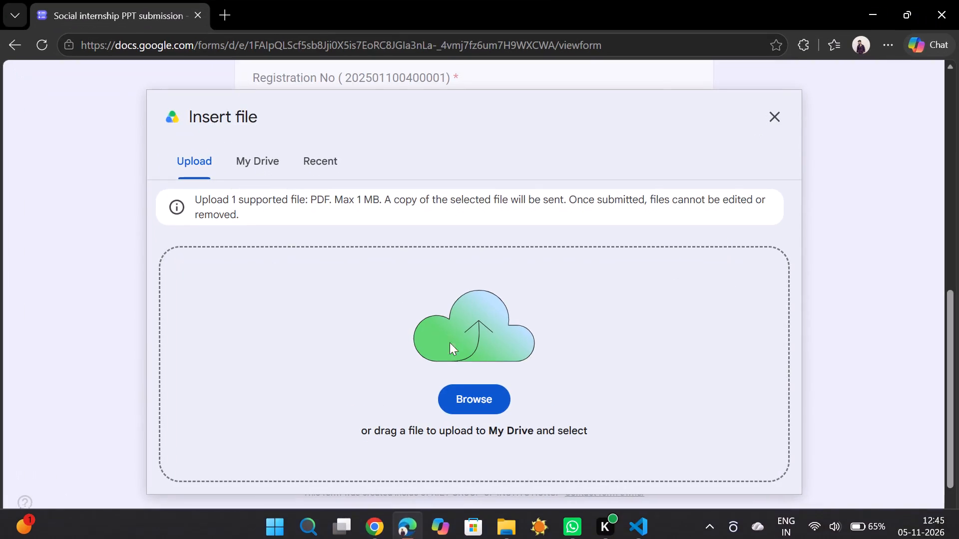
{"action": "left_click", "coordinate": [462, 402]}
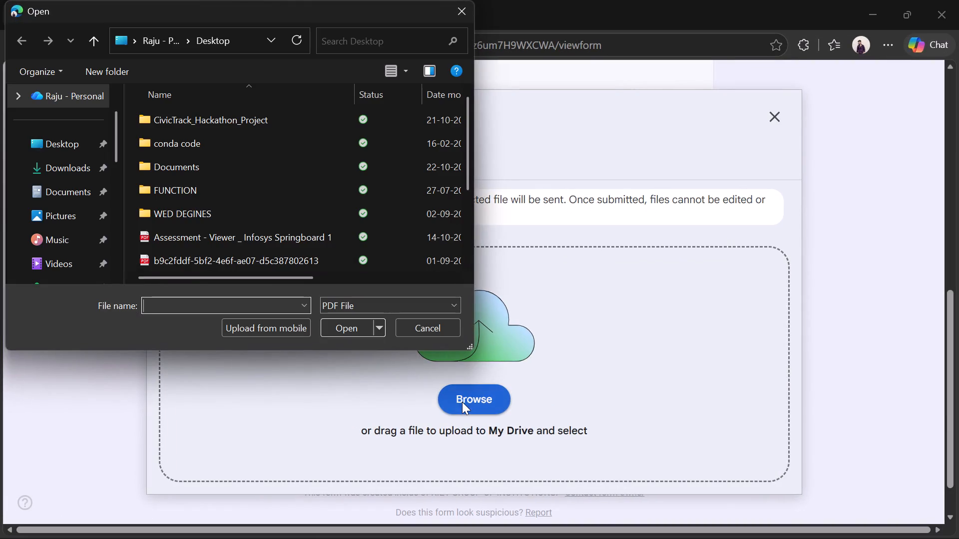
{"action": "left_click", "coordinate": [71, 166]}
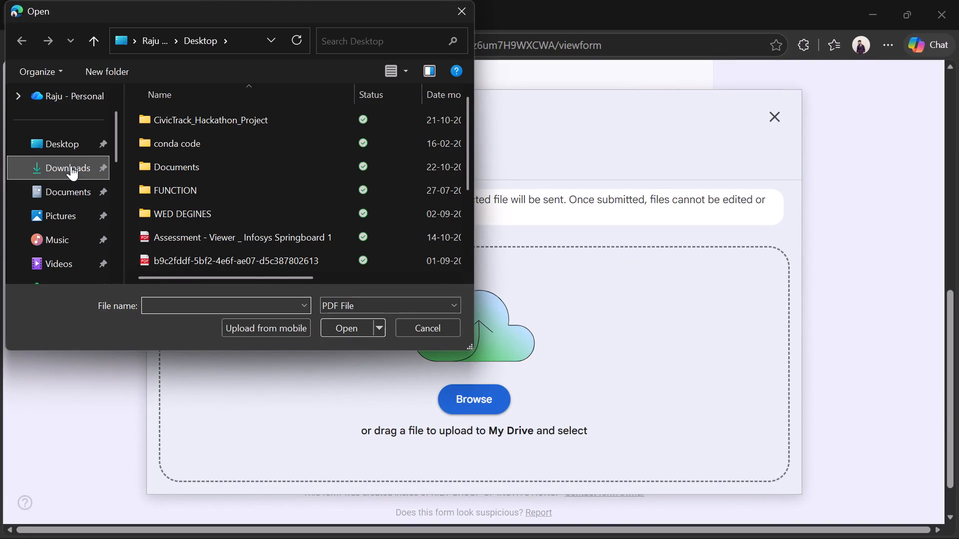
{"action": "scroll", "coordinate": [240, 182], "scroll_direction": "up", "scroll_amount": 18}
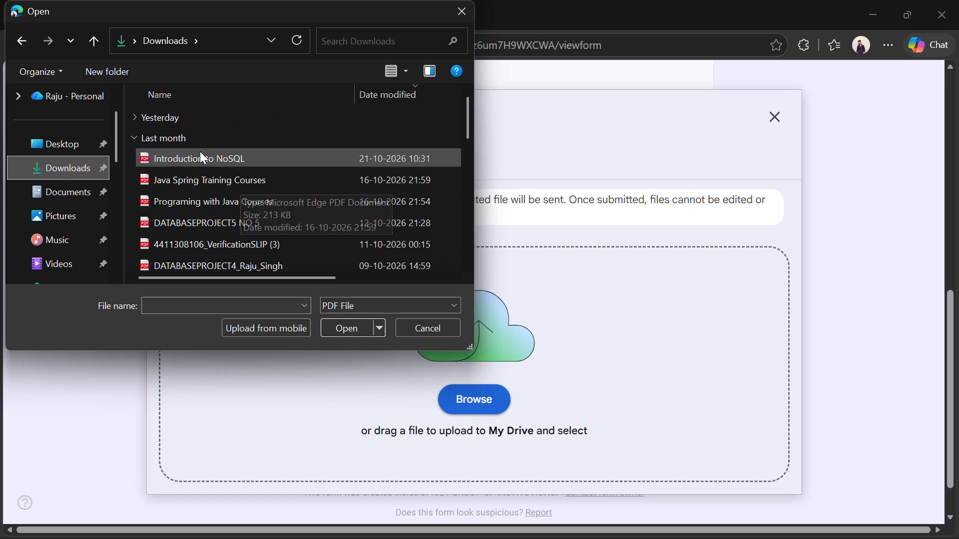
{"action": "scroll", "coordinate": [242, 254], "scroll_direction": "up", "scroll_amount": 4}
{"action": "left_click", "coordinate": [158, 114]}
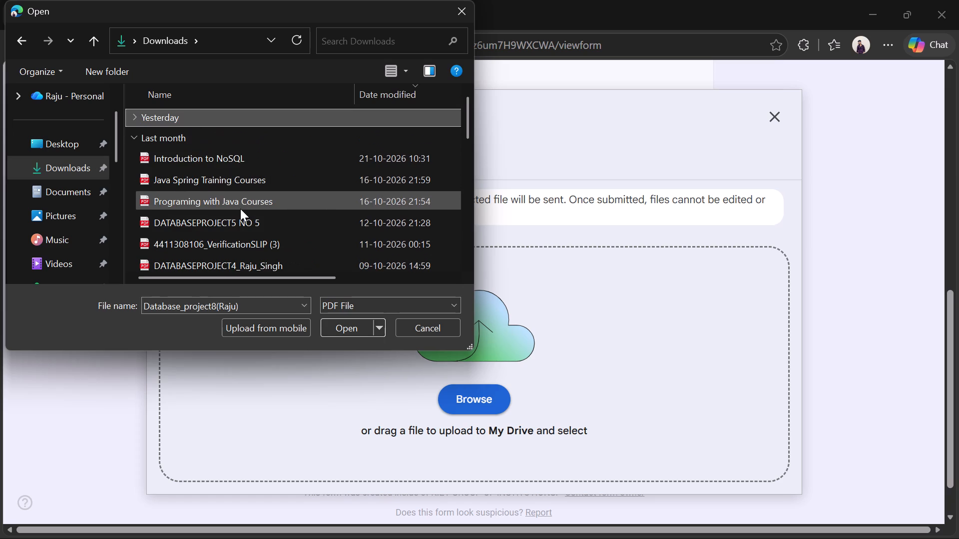
{"action": "scroll", "coordinate": [240, 209], "scroll_direction": "up", "scroll_amount": 20}
{"action": "scroll", "coordinate": [240, 209], "scroll_direction": "up", "scroll_amount": 9}
{"action": "scroll", "coordinate": [228, 225], "scroll_direction": "down", "scroll_amount": 8}
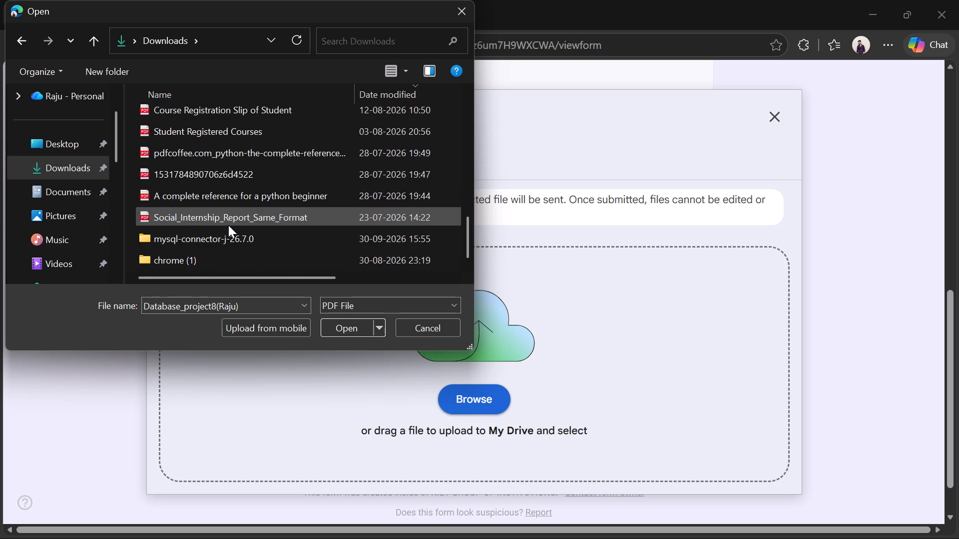
{"action": "scroll", "coordinate": [228, 225], "scroll_direction": "down", "scroll_amount": 1}
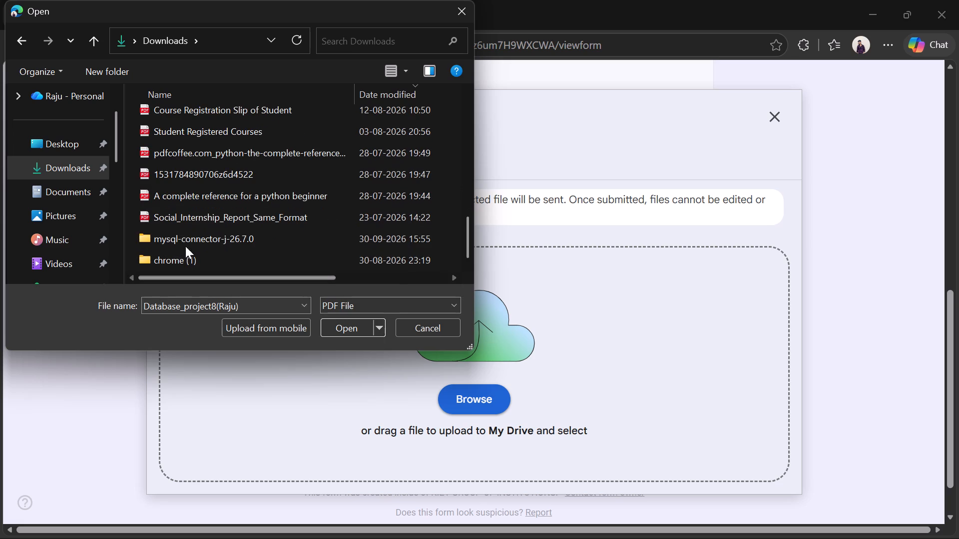
{"action": "scroll", "coordinate": [179, 220], "scroll_direction": "down", "scroll_amount": 5}
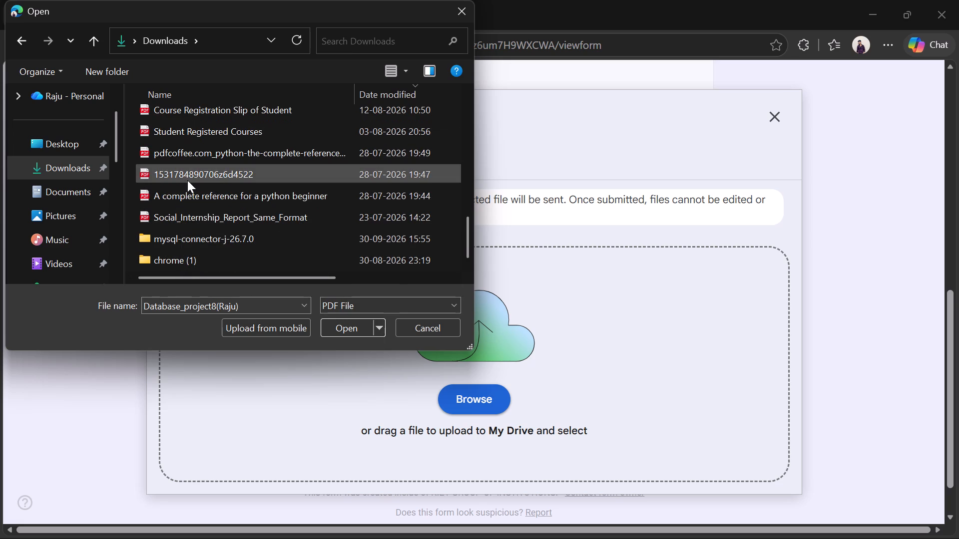
{"action": "scroll", "coordinate": [187, 180], "scroll_direction": "up", "scroll_amount": 1}
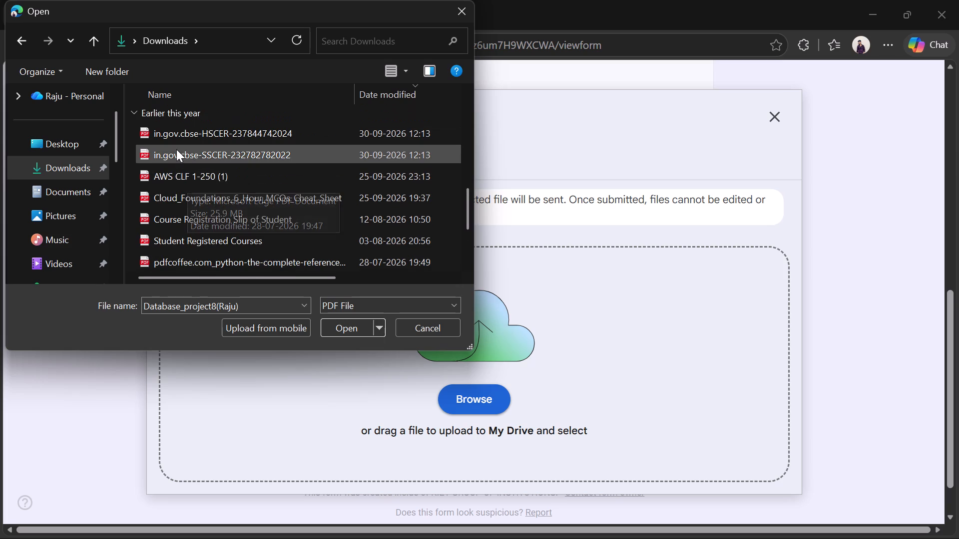
{"action": "scroll", "coordinate": [176, 149], "scroll_direction": "up", "scroll_amount": 2}
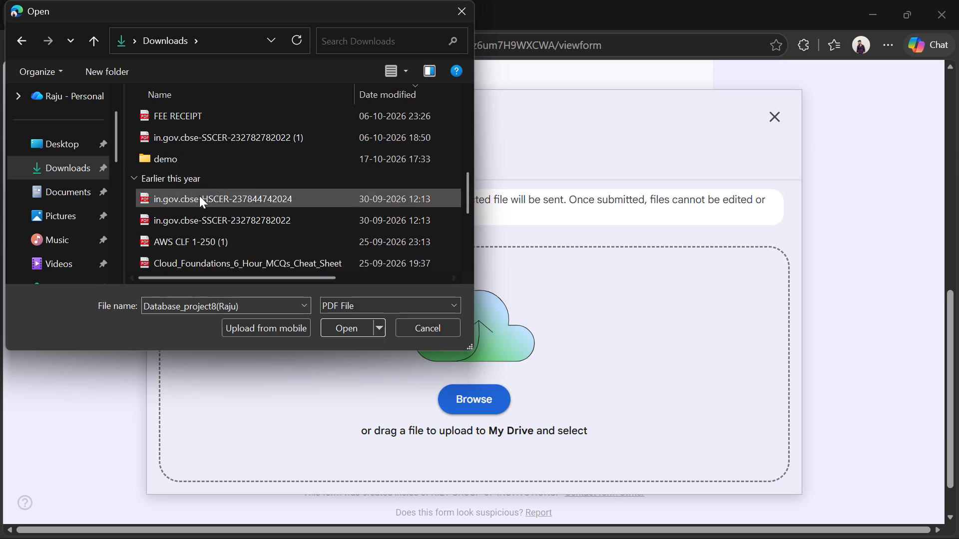
{"action": "scroll", "coordinate": [282, 162], "scroll_direction": "up", "scroll_amount": 1}
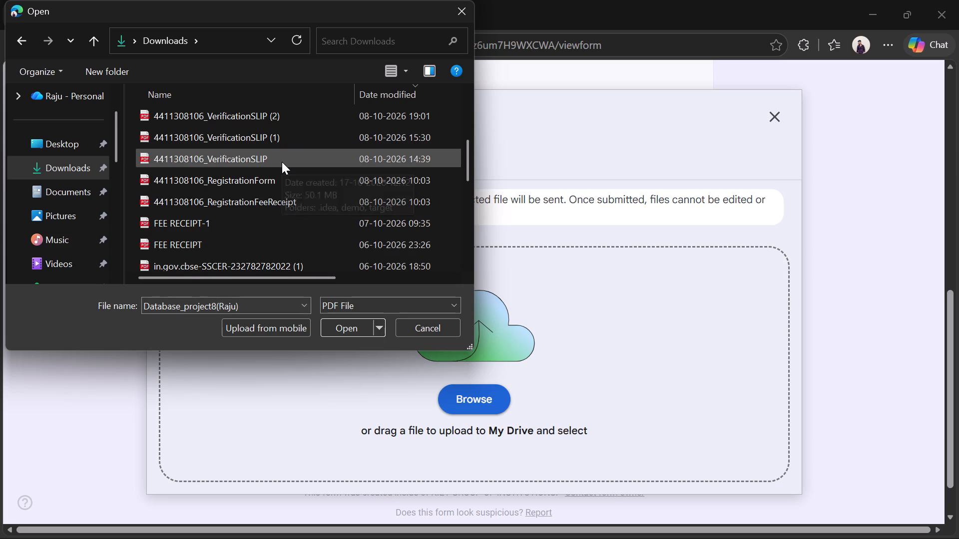
{"action": "scroll", "coordinate": [282, 162], "scroll_direction": "up", "scroll_amount": 3}
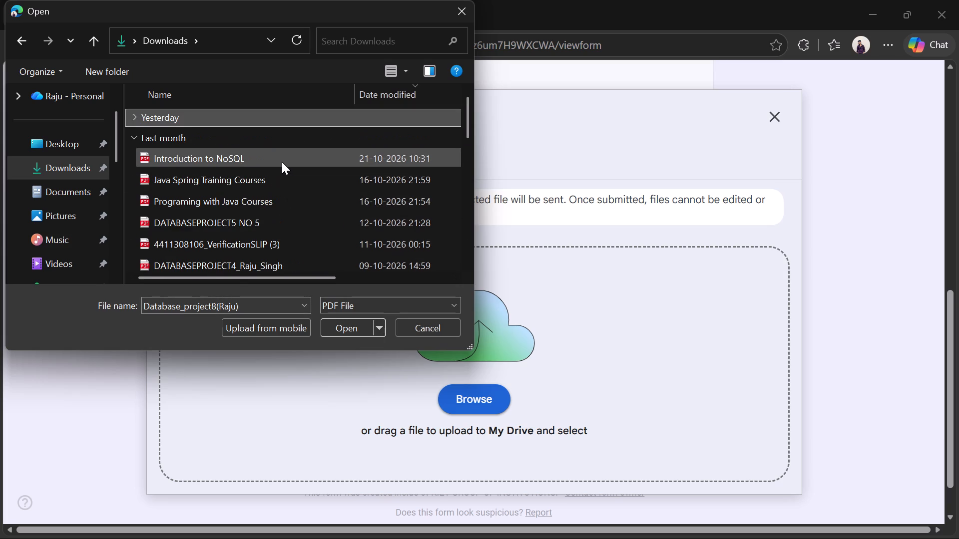
{"action": "scroll", "coordinate": [282, 162], "scroll_direction": "up", "scroll_amount": 2}
{"action": "double_click", "coordinate": [205, 115]}
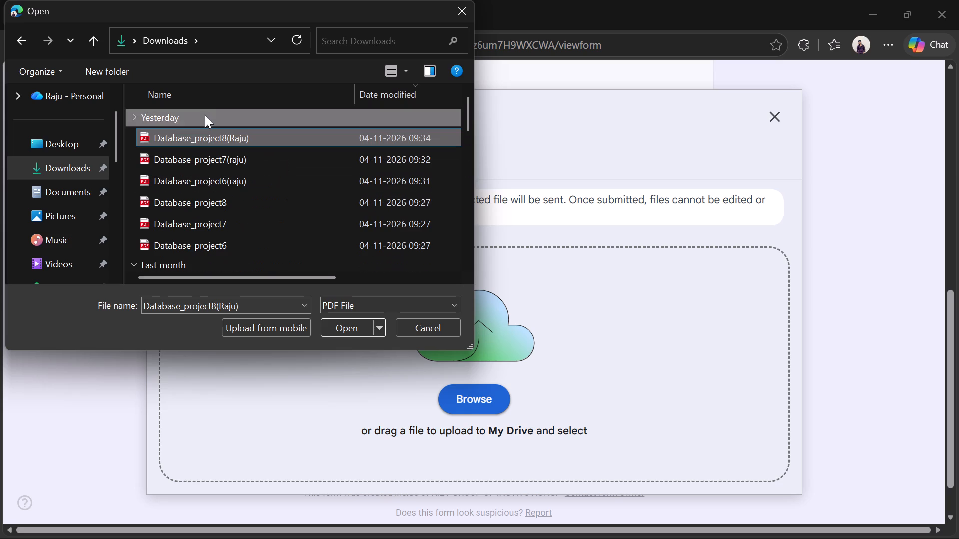
{"action": "scroll", "coordinate": [238, 196], "scroll_direction": "up", "scroll_amount": 2}
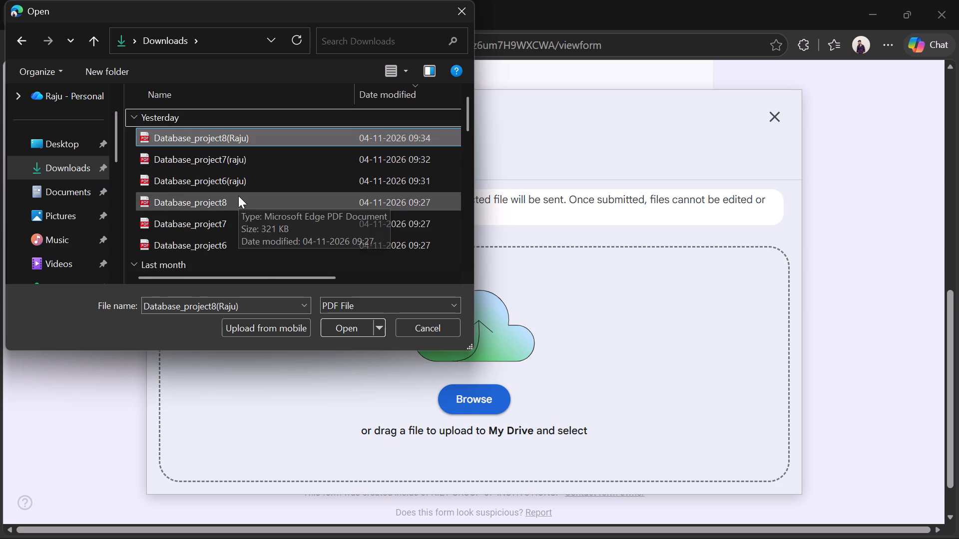
{"action": "scroll", "coordinate": [238, 196], "scroll_direction": "up", "scroll_amount": 2}
{"action": "left_click", "coordinate": [458, 13]}
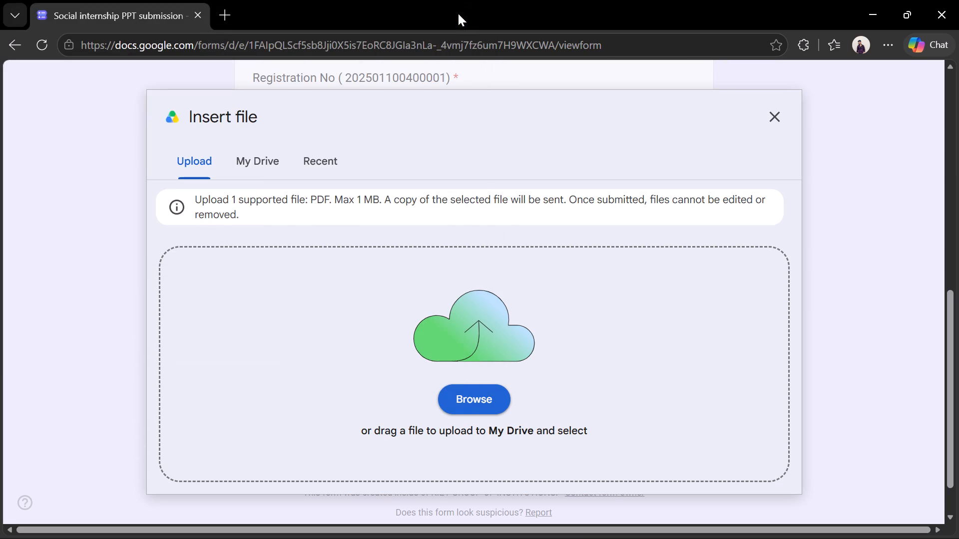
Reopen the form's file selection and check the PDFs on the Desktop and in Downloads for the Social Internship presentation.
{"action": "left_click", "coordinate": [476, 409]}
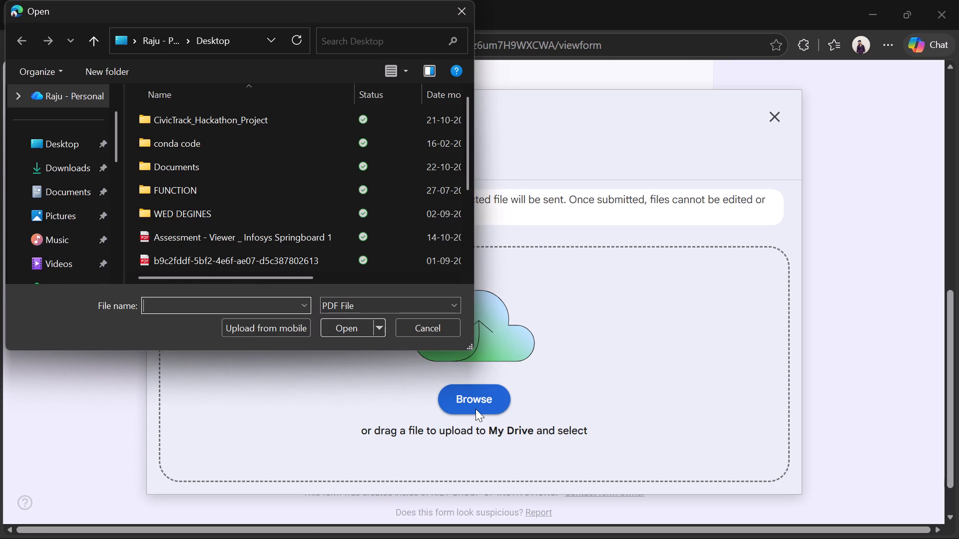
{"action": "left_click", "coordinate": [448, 6]}
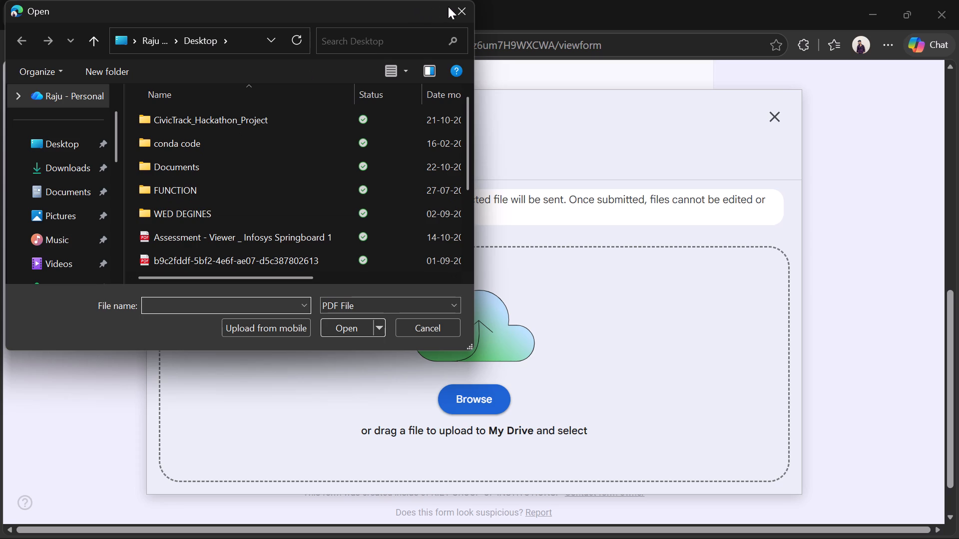
{"action": "scroll", "coordinate": [175, 261], "scroll_direction": "down", "scroll_amount": 1}
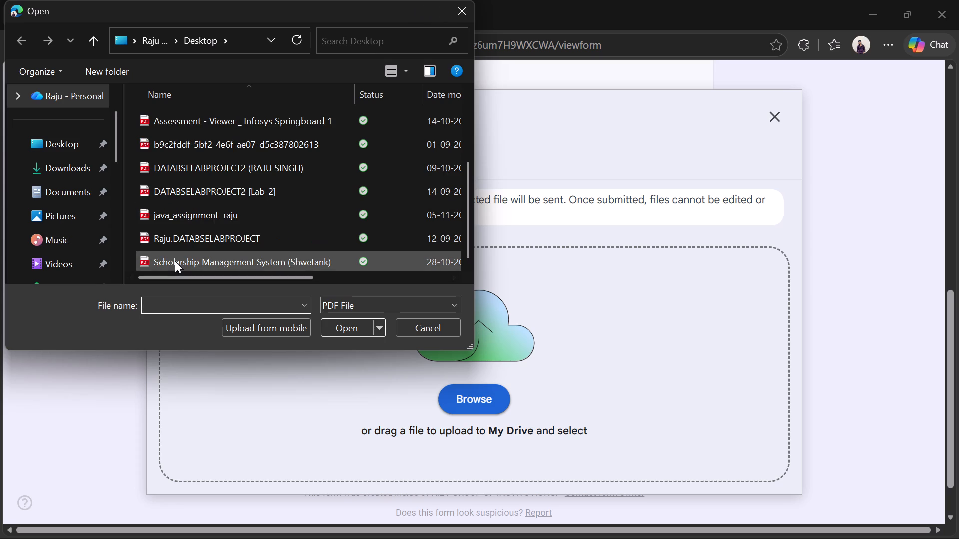
{"action": "scroll", "coordinate": [175, 261], "scroll_direction": "down", "scroll_amount": 1}
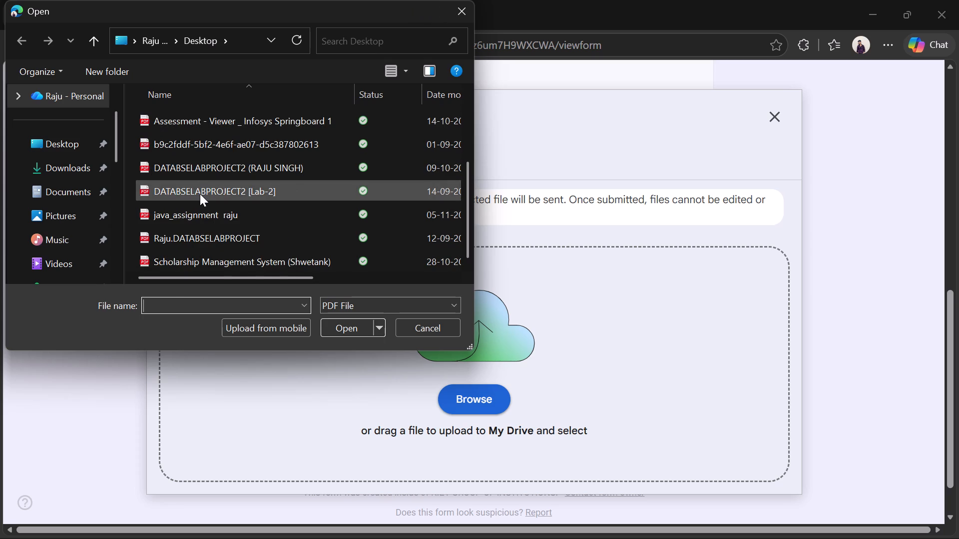
{"action": "scroll", "coordinate": [200, 194], "scroll_direction": "down", "scroll_amount": 1}
{"action": "triple_click", "coordinate": [47, 160]}
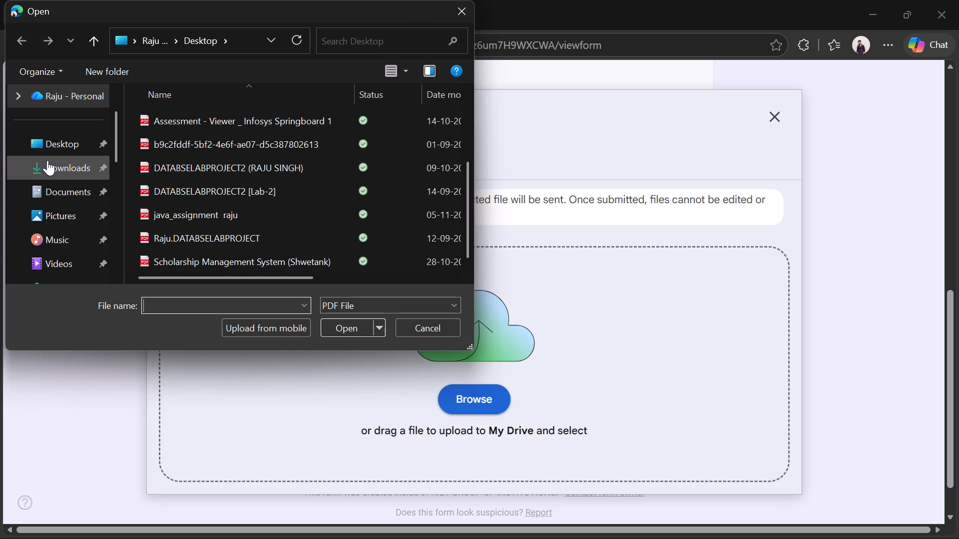
{"action": "triple_click", "coordinate": [47, 160]}
{"action": "left_click", "coordinate": [47, 160]}
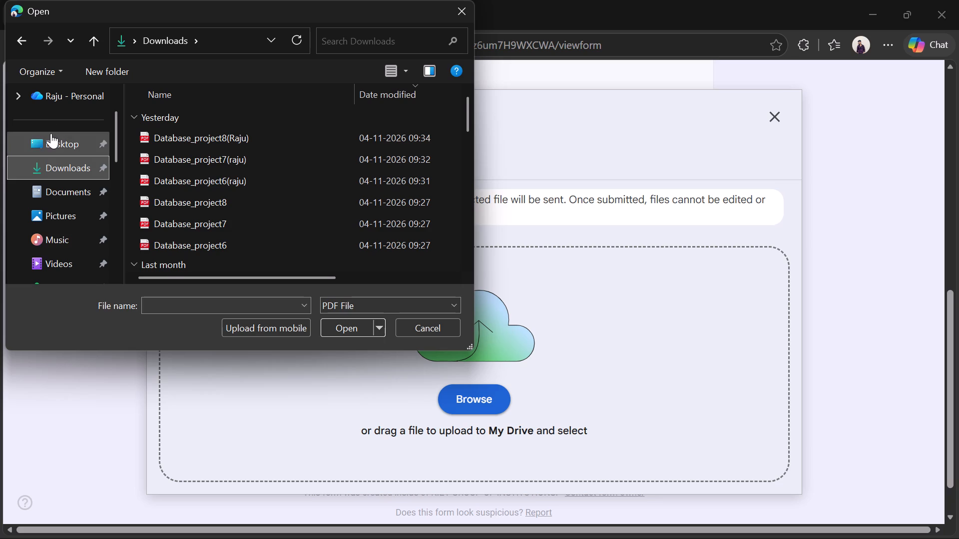
{"action": "double_click", "coordinate": [51, 133]}
{"action": "scroll", "coordinate": [197, 190], "scroll_direction": "down", "scroll_amount": 1}
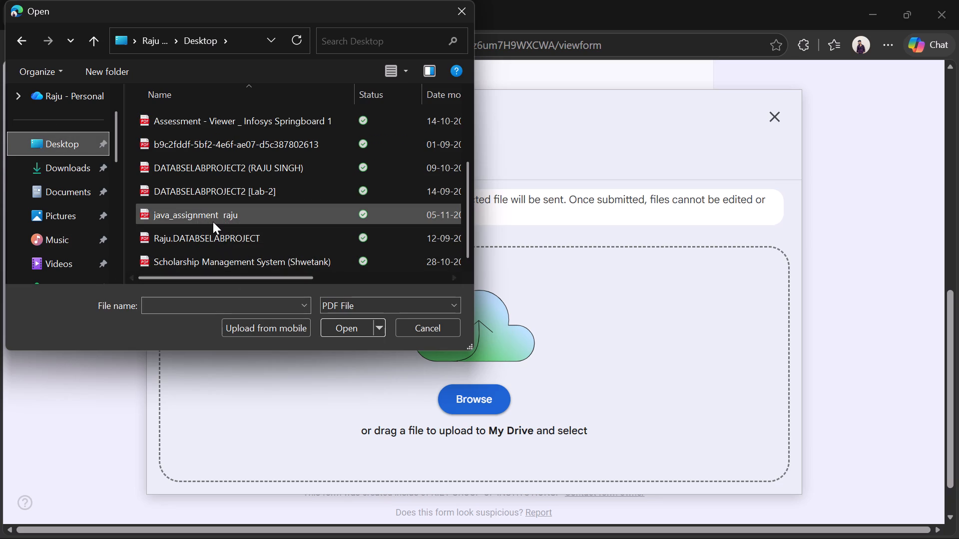
{"action": "scroll", "coordinate": [213, 222], "scroll_direction": "down", "scroll_amount": 2}
{"action": "scroll", "coordinate": [212, 186], "scroll_direction": "left", "scroll_amount": 1}
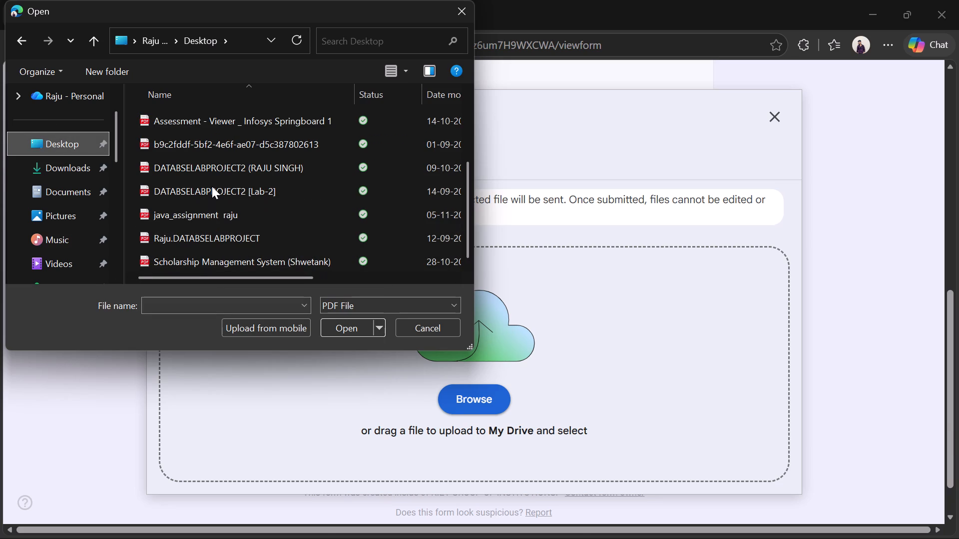
Switch to File Explorer, move the renamed Social_Intership presentation from Downloads to the Desktop folder, and close the Explorer window.
{"action": "scroll", "coordinate": [212, 186], "scroll_direction": "left", "scroll_amount": 1}
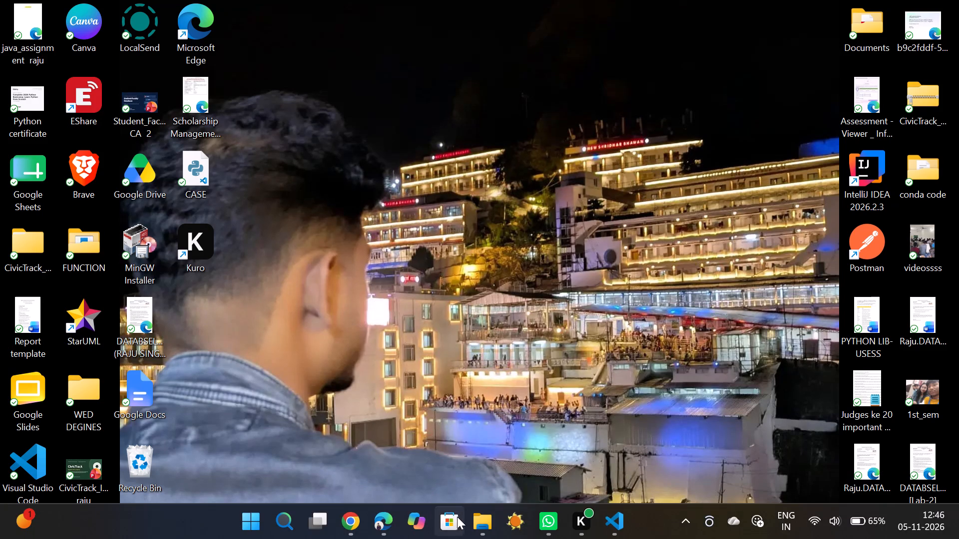
{"action": "left_click", "coordinate": [469, 521]}
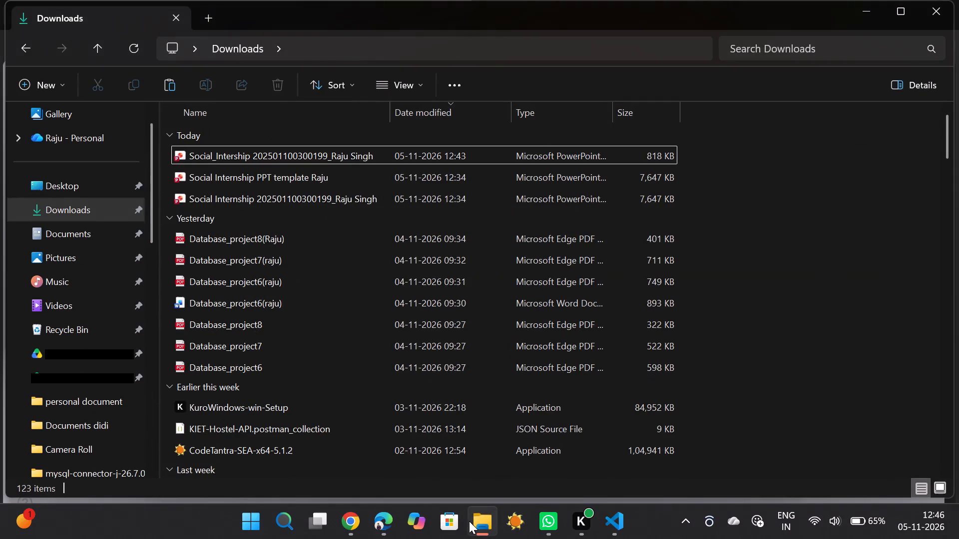
{"action": "right_click", "coordinate": [318, 158]}
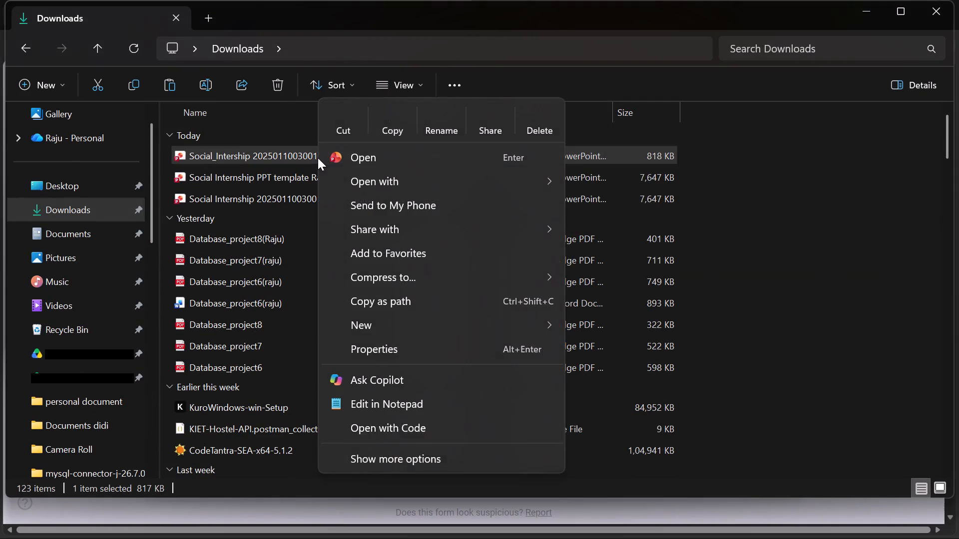
{"action": "left_click", "coordinate": [341, 125]}
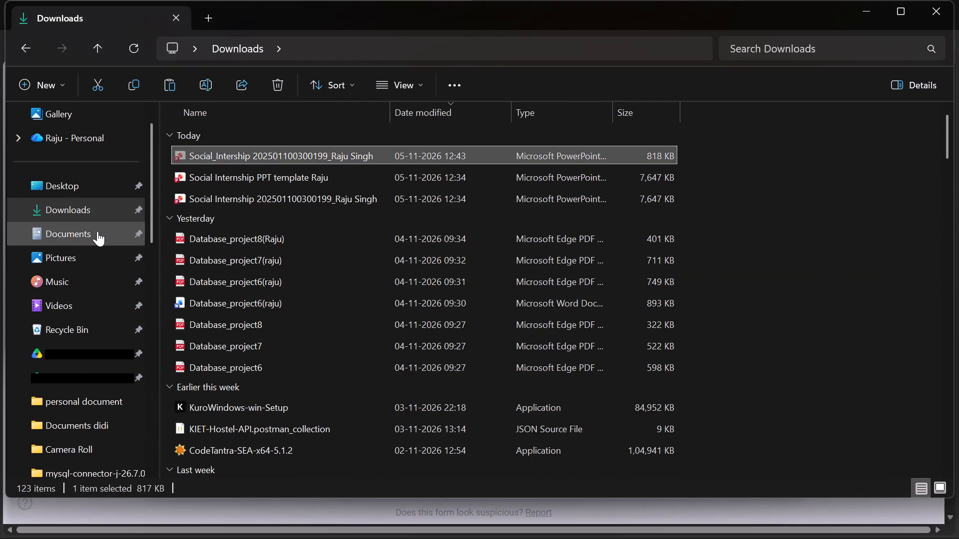
{"action": "left_click", "coordinate": [66, 186]}
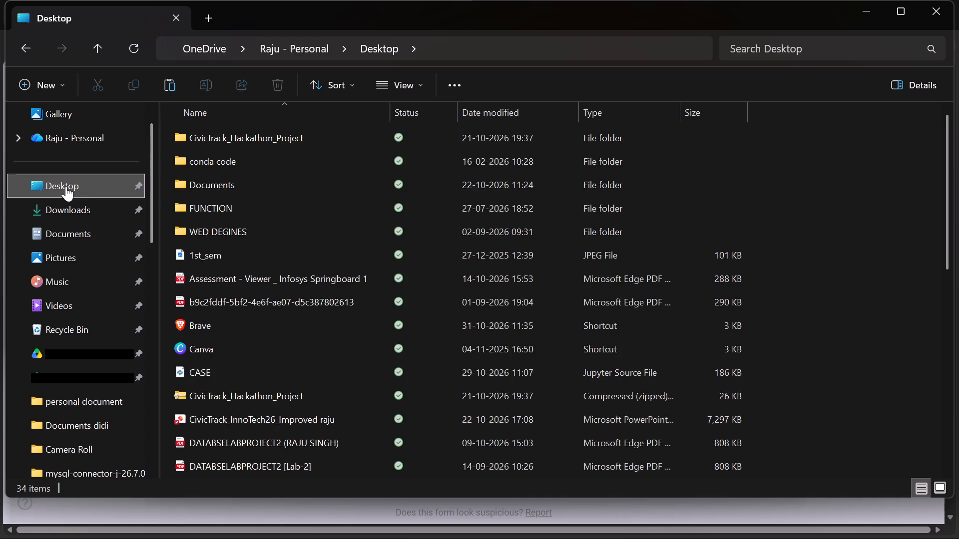
{"action": "right_click", "coordinate": [829, 210]}
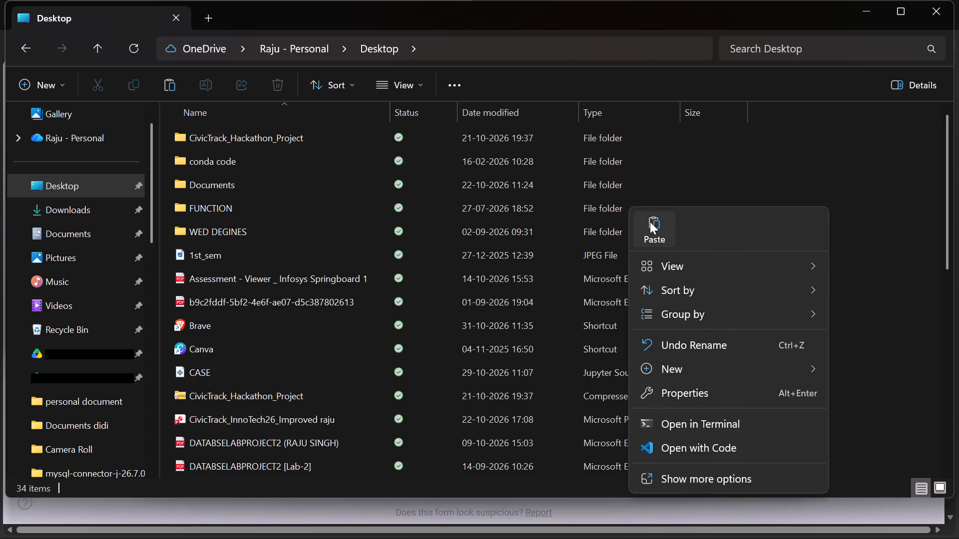
{"action": "left_click", "coordinate": [654, 222]}
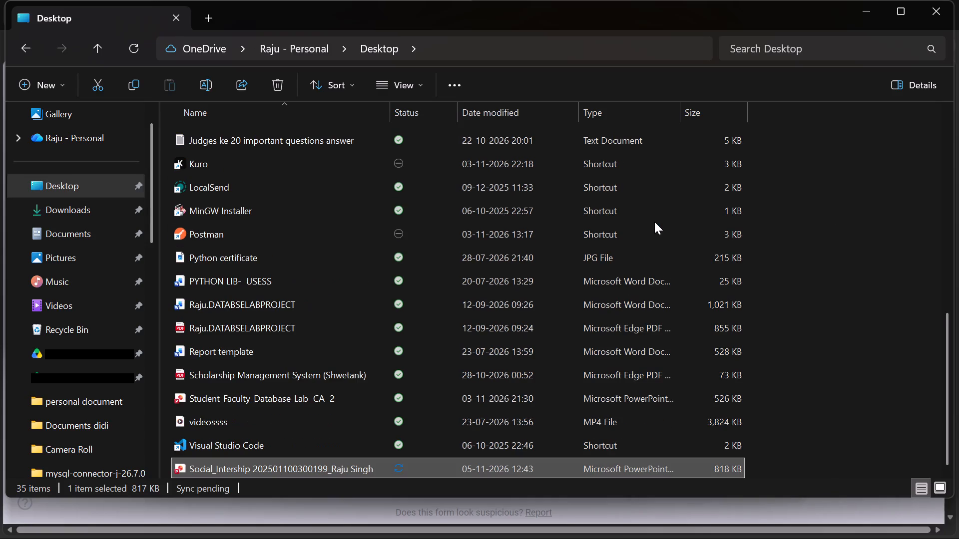
{"action": "left_click", "coordinate": [948, 4]}
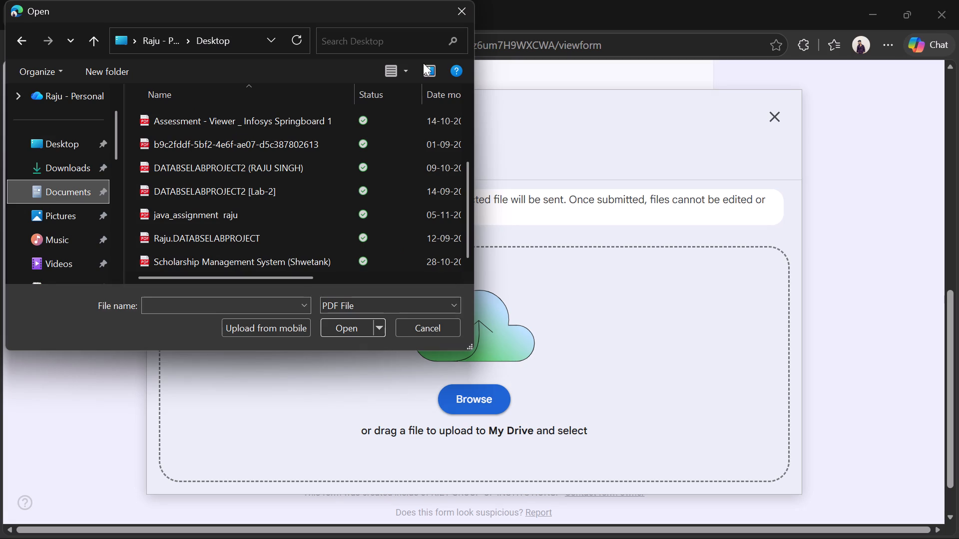
Close the submission form's file selection without choosing a file.
{"action": "left_click", "coordinate": [468, 5]}
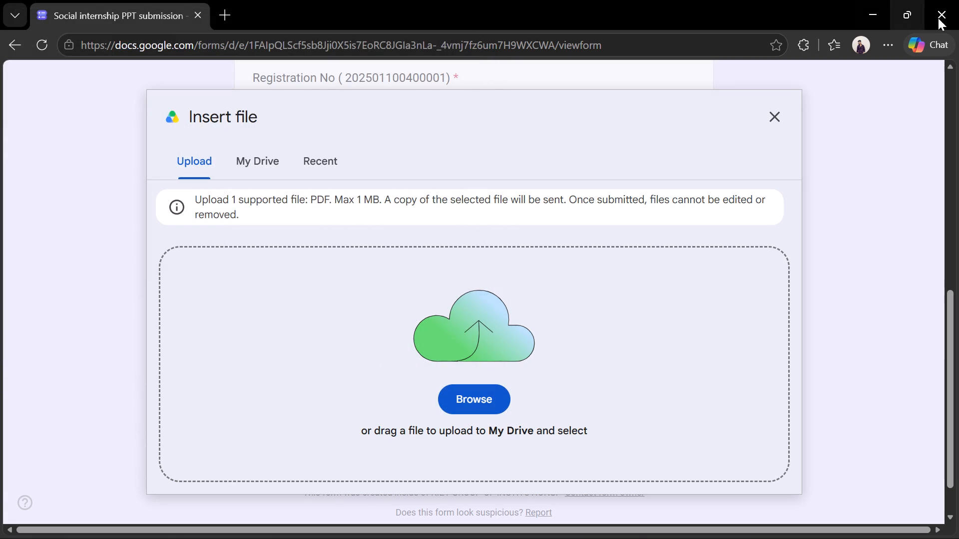
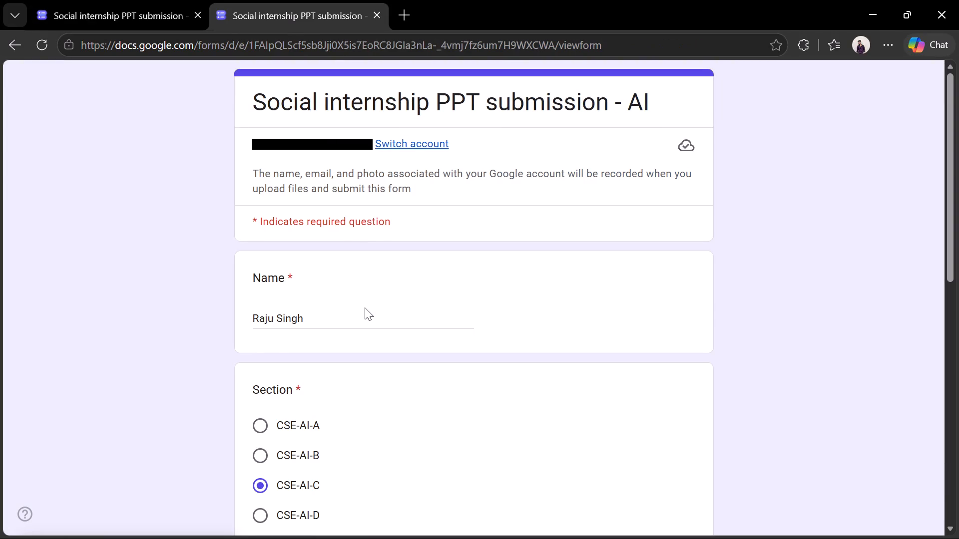
Start a PDF upload for the form's PowerPoint presentation question and browse the computer's files for it.
{"action": "scroll", "coordinate": [365, 307], "scroll_direction": "down", "scroll_amount": 6}
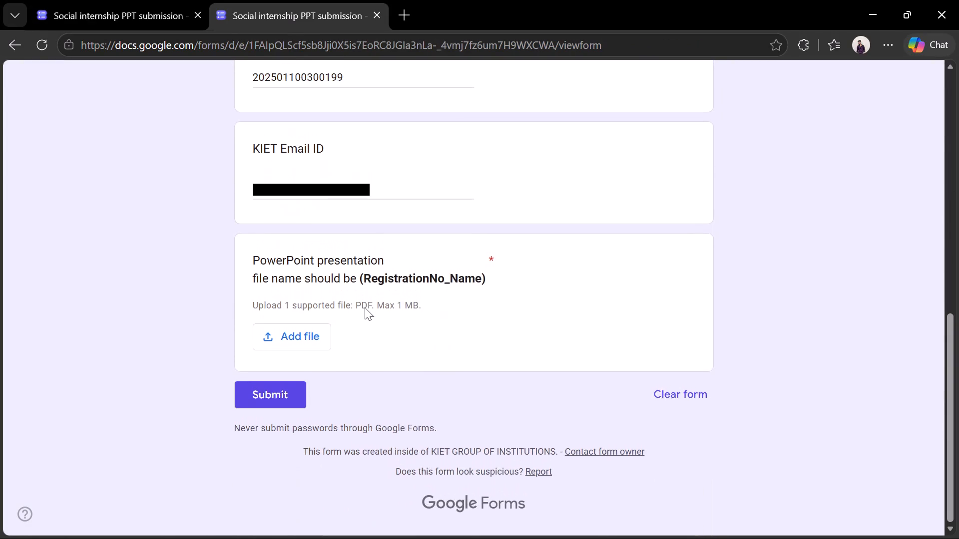
{"action": "left_click", "coordinate": [287, 343]}
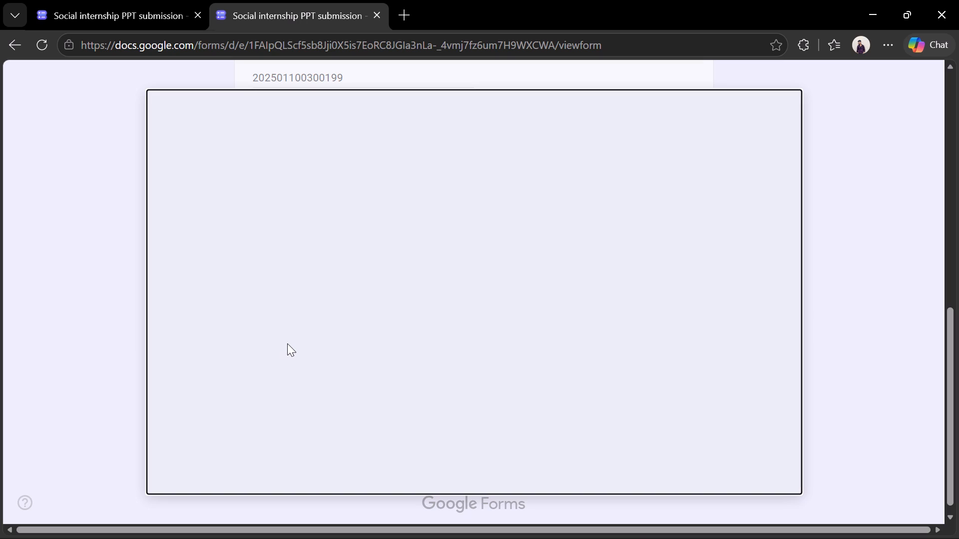
{"action": "left_click", "coordinate": [460, 394]}
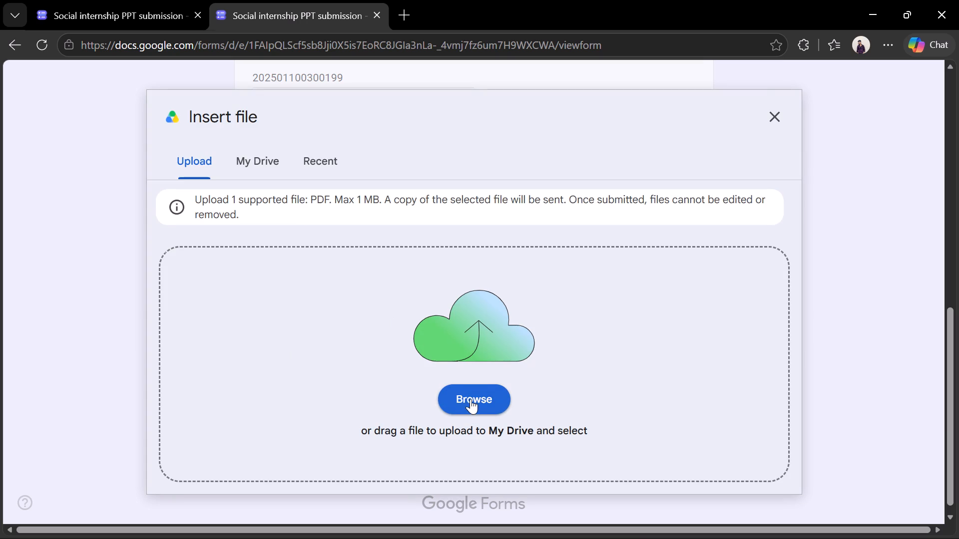
{"action": "left_click", "coordinate": [471, 399]}
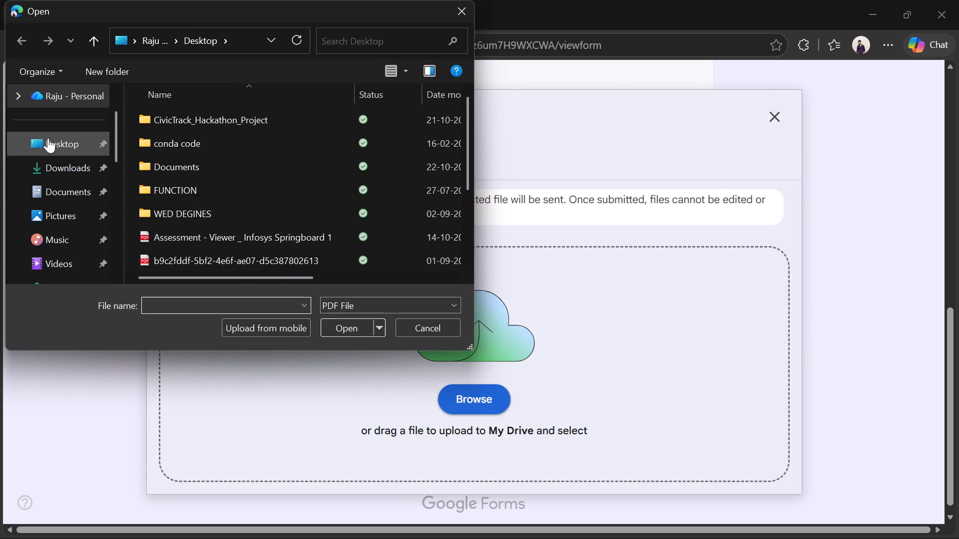
Look through the Desktop PDFs for the Social Internship presentation and close the file selection without choosing one.
{"action": "triple_click", "coordinate": [63, 145]}
{"action": "double_click", "coordinate": [63, 145]}
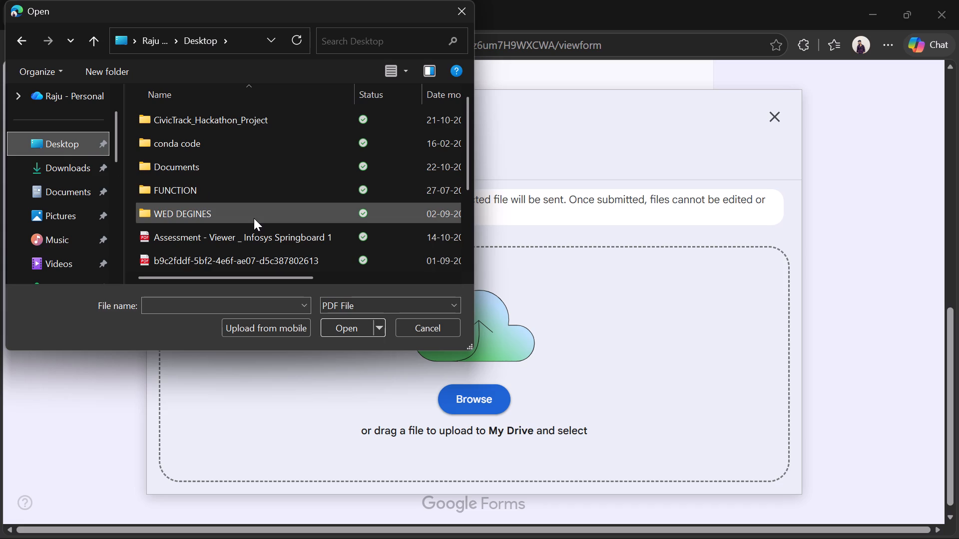
{"action": "scroll", "coordinate": [254, 218], "scroll_direction": "down", "scroll_amount": 1}
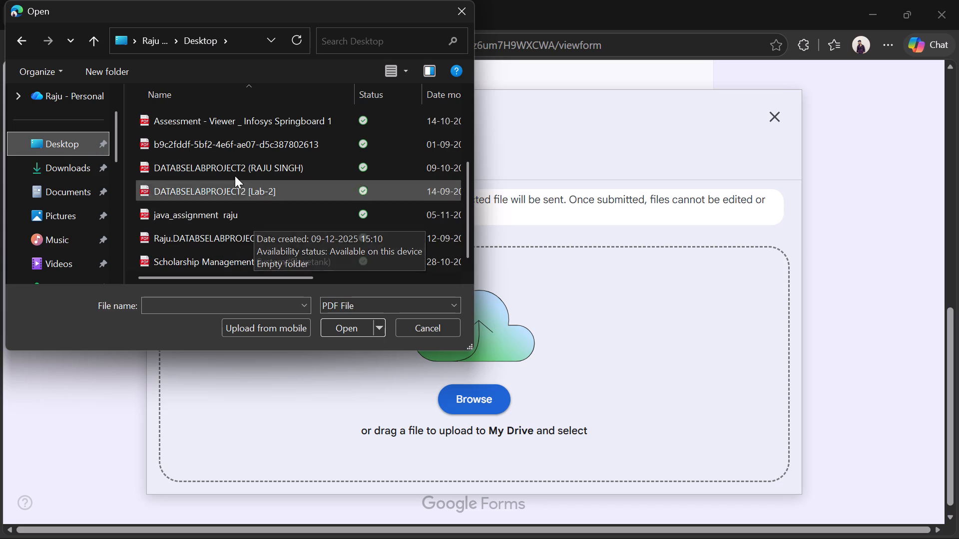
{"action": "scroll", "coordinate": [353, 175], "scroll_direction": "down", "scroll_amount": 5}
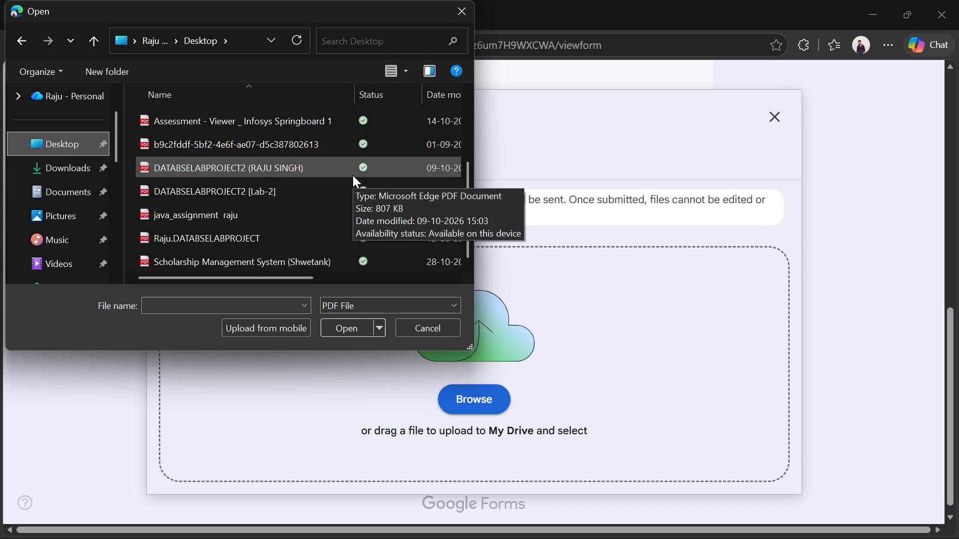
{"action": "left_click", "coordinate": [459, 8]}
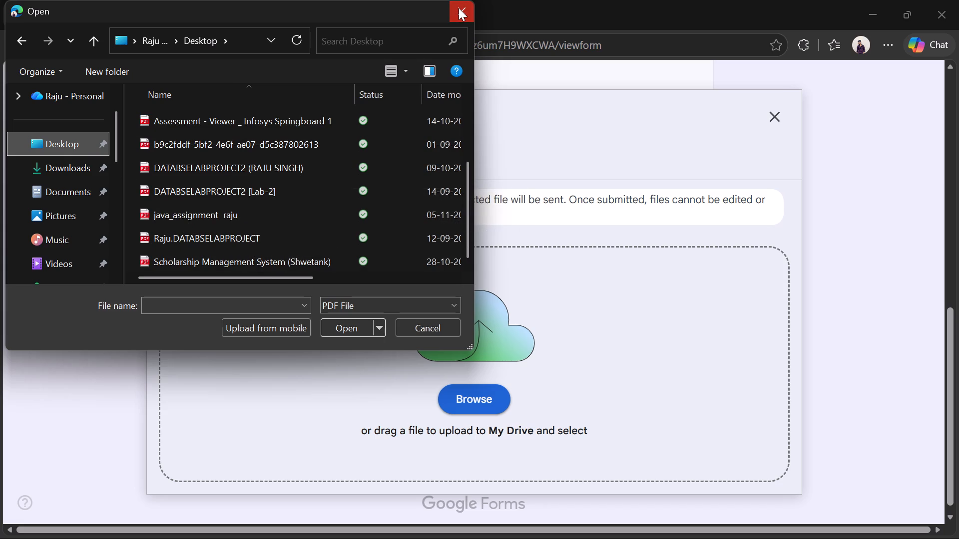
Check My Drive in the form's Insert file window for the presentation, and close the window without inserting anything.
{"action": "left_click", "coordinate": [265, 157]}
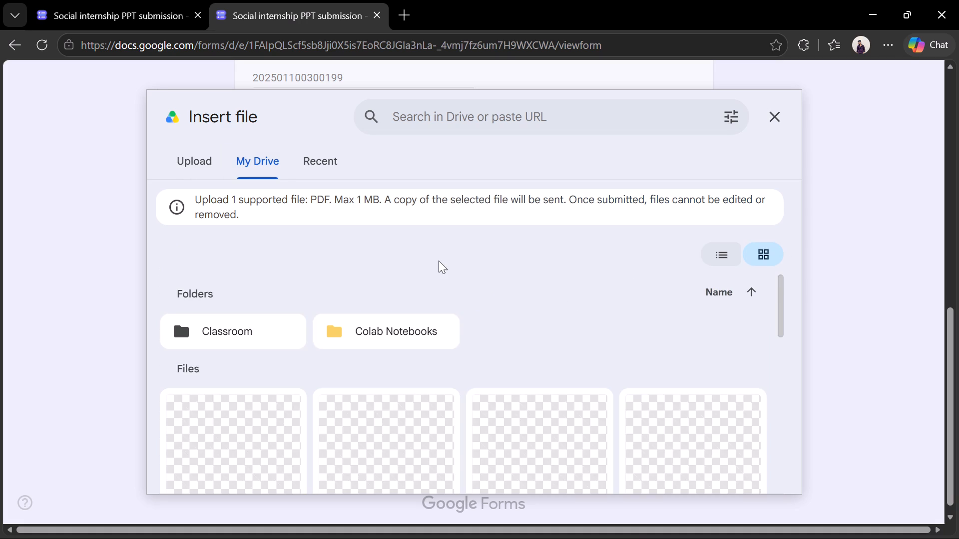
{"action": "scroll", "coordinate": [439, 261], "scroll_direction": "left", "scroll_amount": 1}
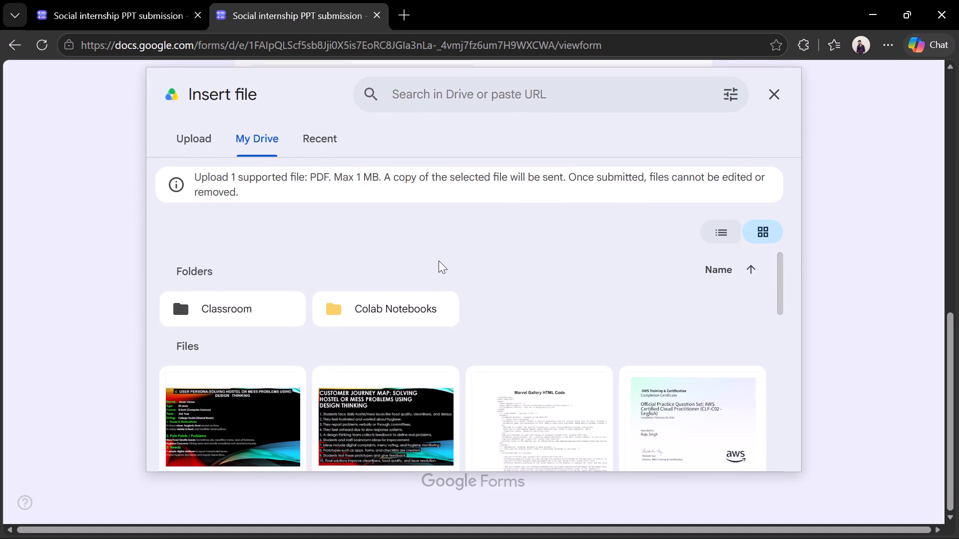
{"action": "scroll", "coordinate": [439, 261], "scroll_direction": "left", "scroll_amount": 2}
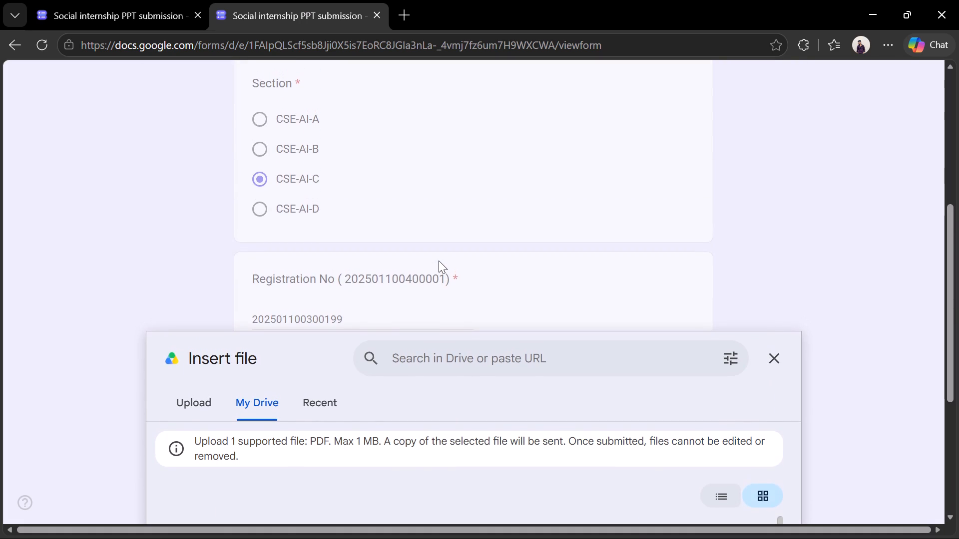
{"action": "left_click", "coordinate": [772, 366]}
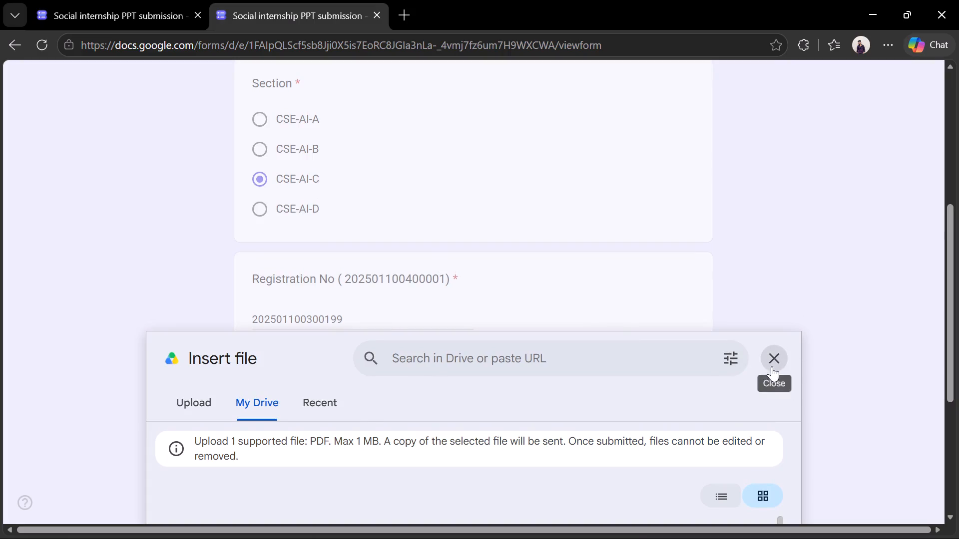
{"action": "scroll", "coordinate": [772, 366], "scroll_direction": "down", "scroll_amount": 1}
{"action": "scroll", "coordinate": [772, 366], "scroll_direction": "up", "scroll_amount": 1}
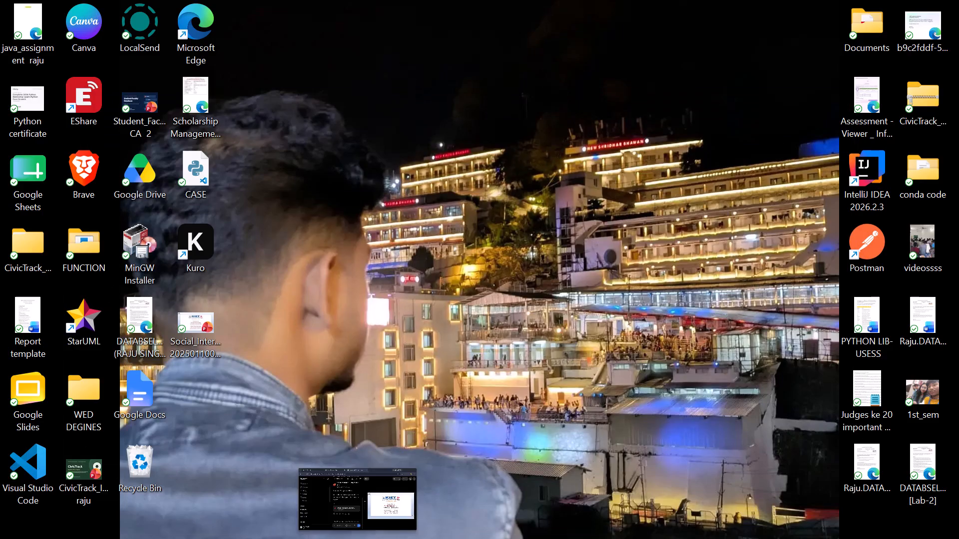
{"action": "left_click", "coordinate": [477, 531]}
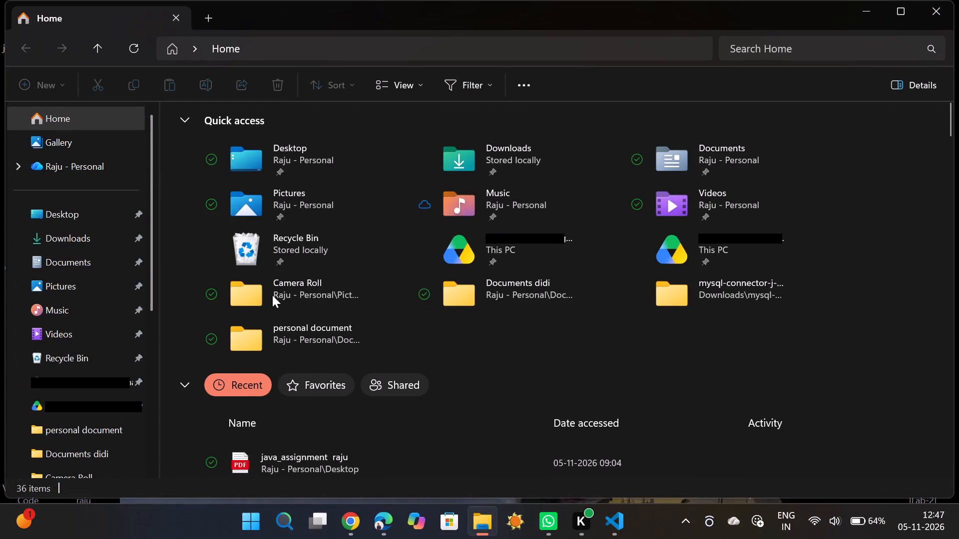
{"action": "scroll", "coordinate": [351, 463], "scroll_direction": "down", "scroll_amount": 1}
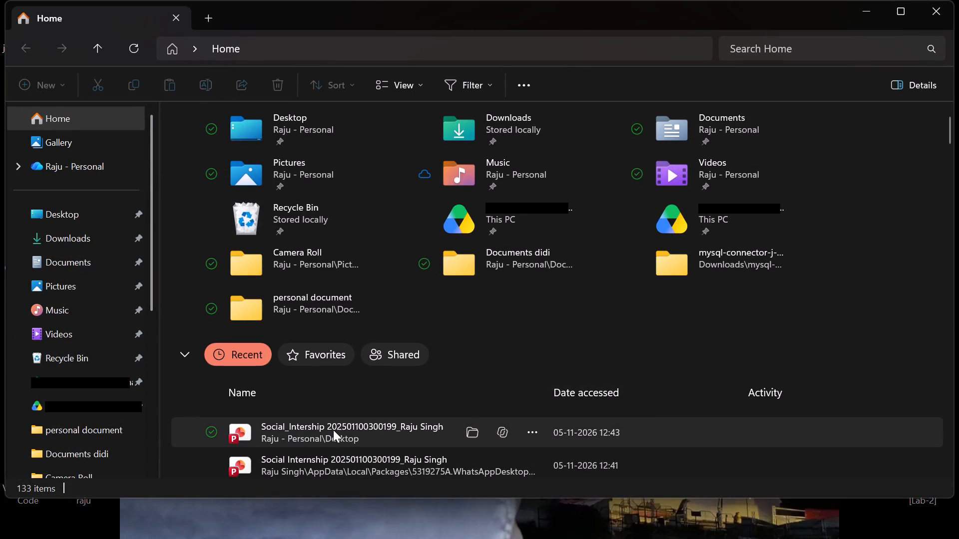
{"action": "right_click", "coordinate": [333, 430]}
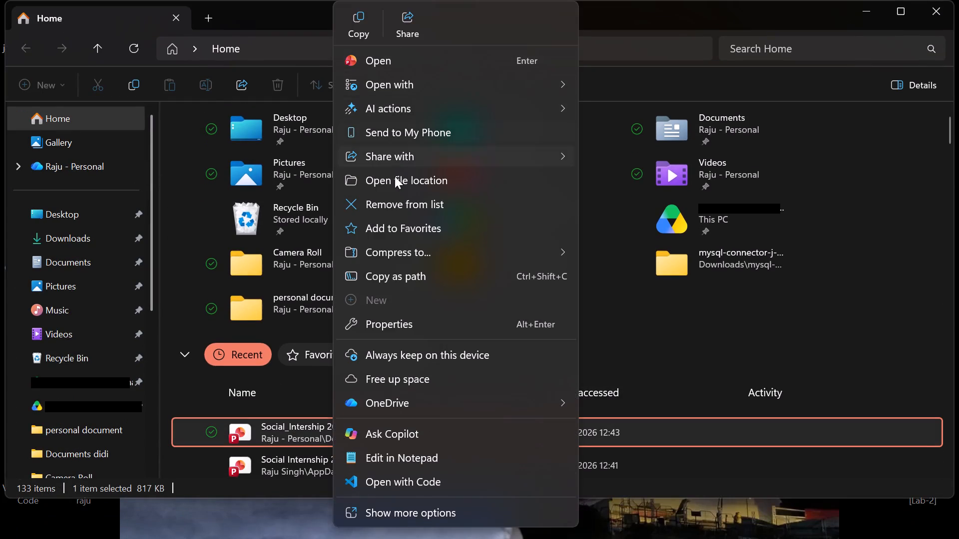